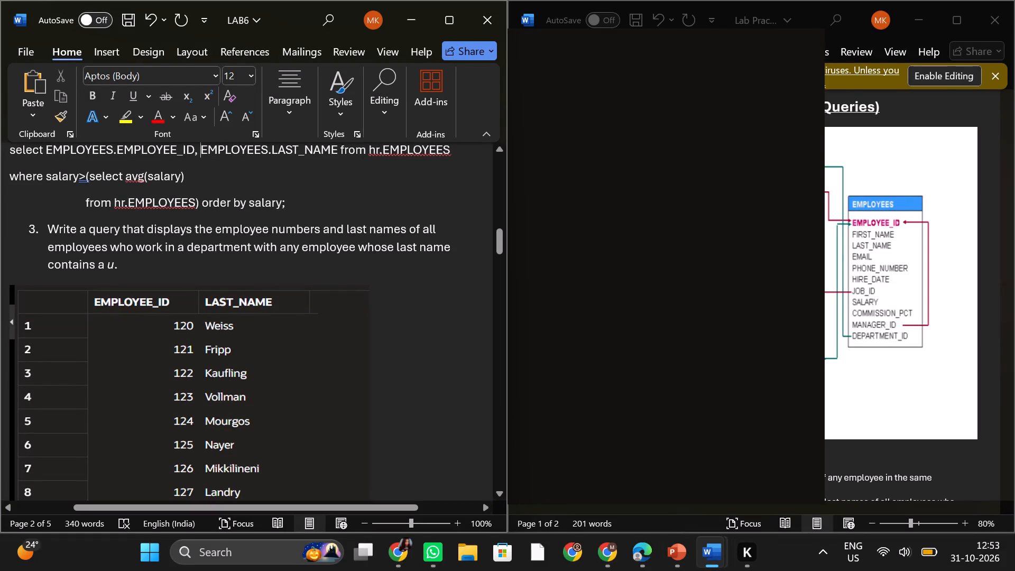
In the question 3 answer, start a new line at "where DEPARTMENT_ID in", after the first hr.EMPLOYEES.
{"action": "scroll", "coordinate": [123, 258], "scroll_direction": "down", "scroll_amount": 1}
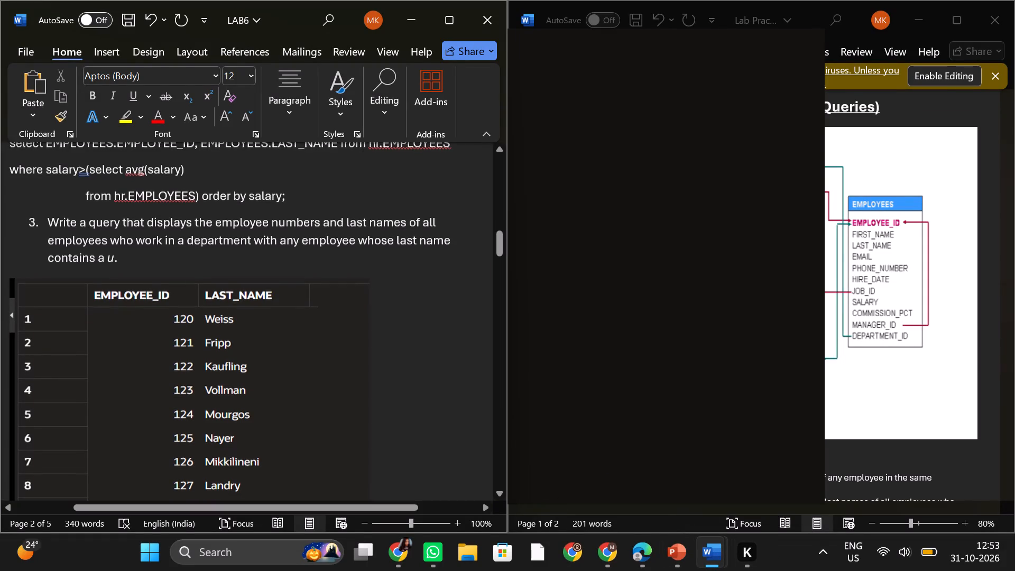
{"action": "scroll", "coordinate": [123, 258], "scroll_direction": "down", "scroll_amount": 1}
{"action": "left_click", "coordinate": [873, 250]}
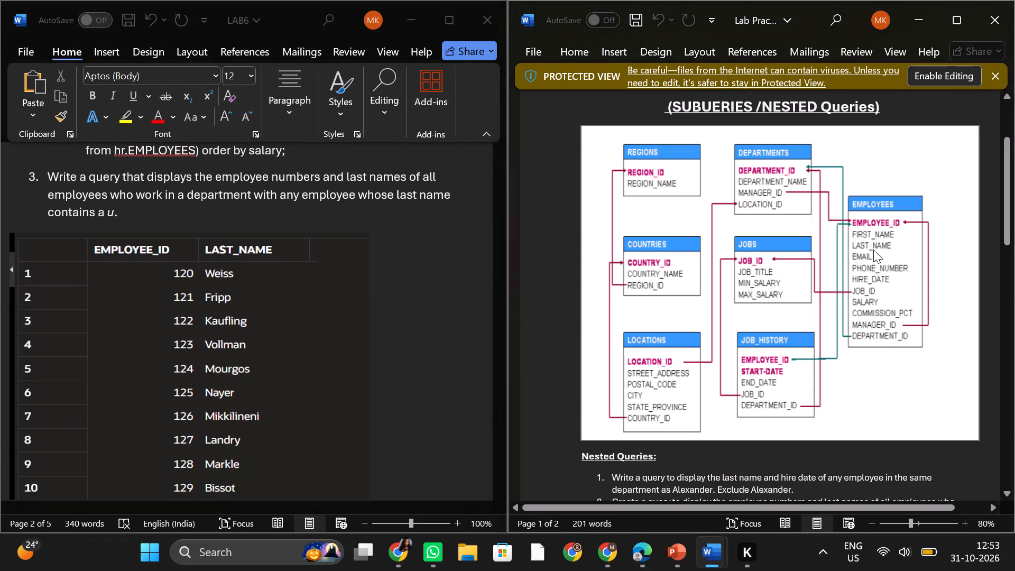
{"action": "scroll", "coordinate": [785, 297], "scroll_direction": "down", "scroll_amount": 1}
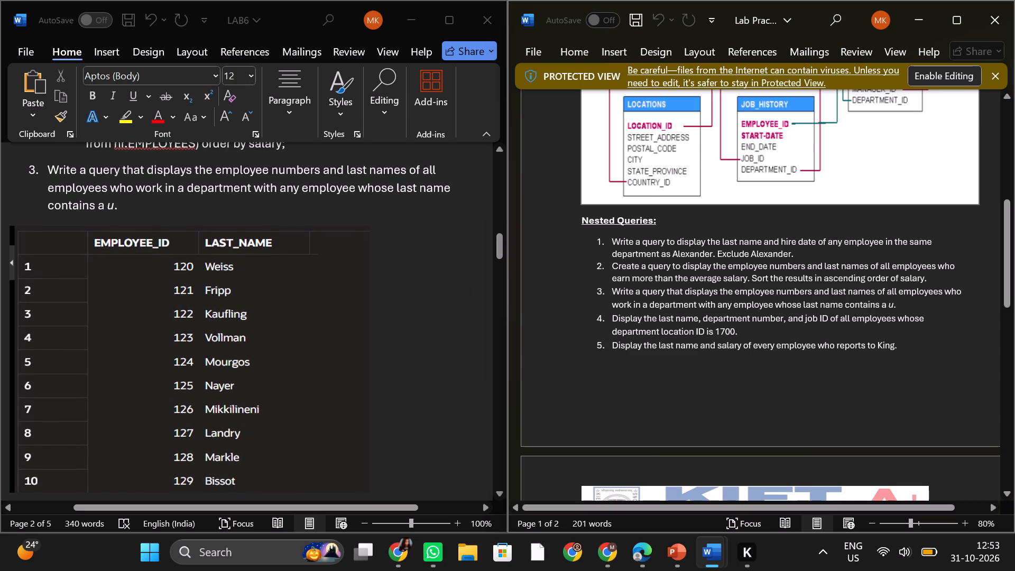
{"action": "scroll", "coordinate": [736, 302], "scroll_direction": "up", "scroll_amount": 4}
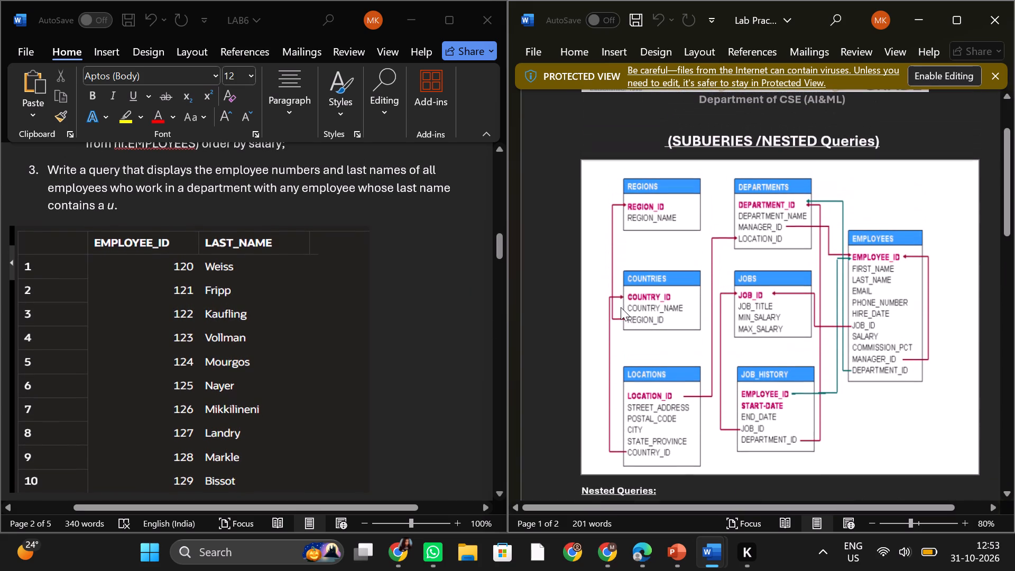
{"action": "scroll", "coordinate": [432, 318], "scroll_direction": "down", "scroll_amount": 1}
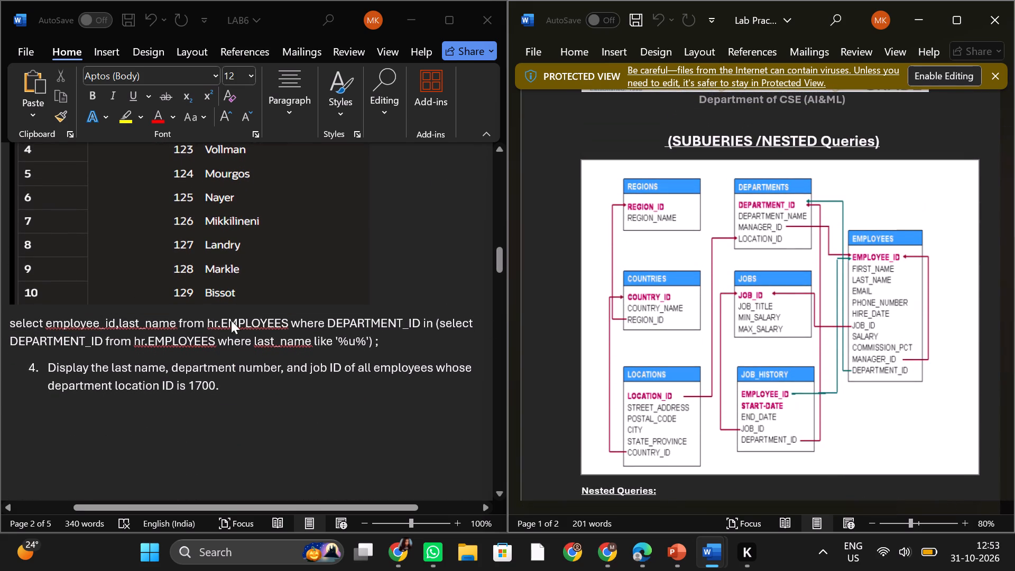
{"action": "left_click", "coordinate": [288, 321]}
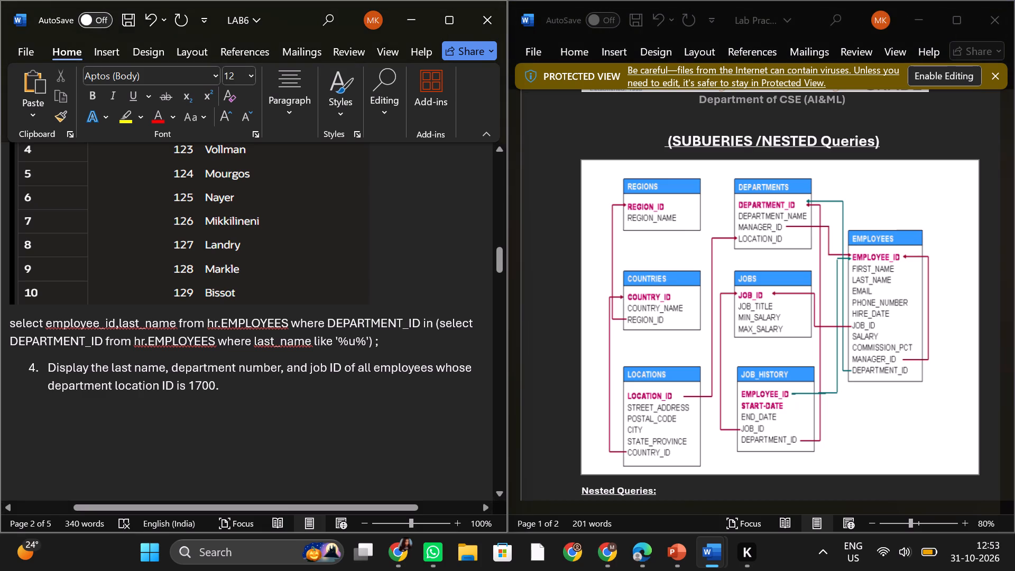
{"action": "key", "text": "Return"}
{"action": "scroll", "coordinate": [288, 321], "scroll_direction": "down", "scroll_amount": 2}
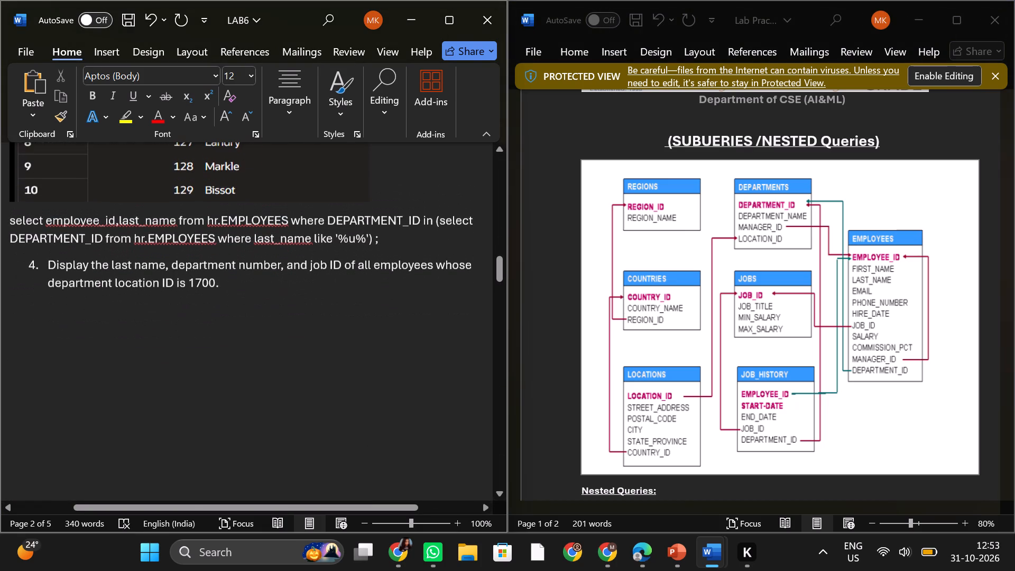
{"action": "left_click", "coordinate": [287, 223]}
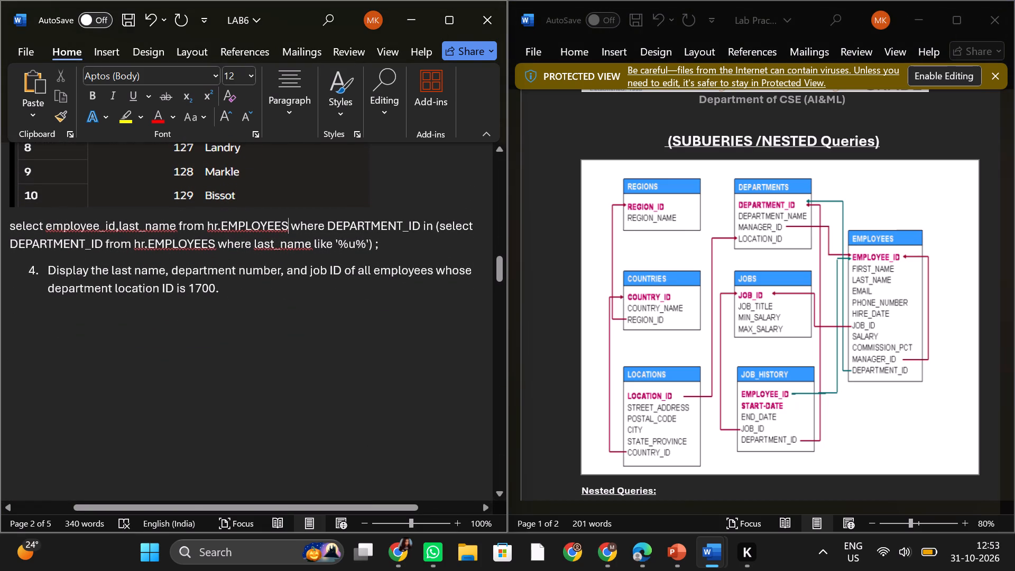
{"action": "left_click", "coordinate": [289, 224]}
{"action": "key", "text": "Right"}
{"action": "key", "text": "Return"}
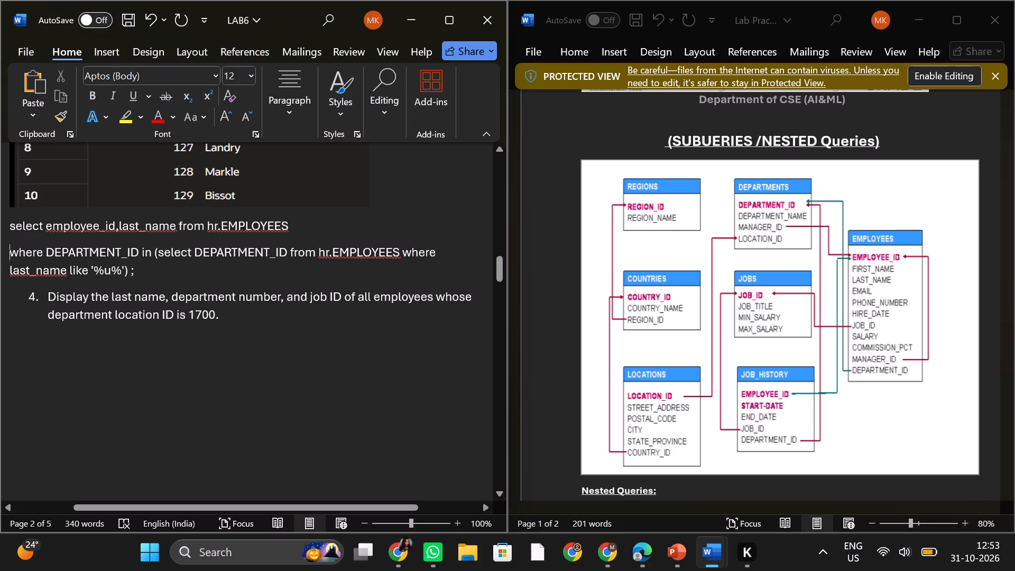
Put the question 3 subquery's "where last_name like '%u%'" clause on its own line, indented about four tab stops.
{"action": "left_click", "coordinate": [404, 249]}
{"action": "key", "text": "Return"}
{"action": "key", "text": "Tab"}
{"action": "key", "text": "Tab"}
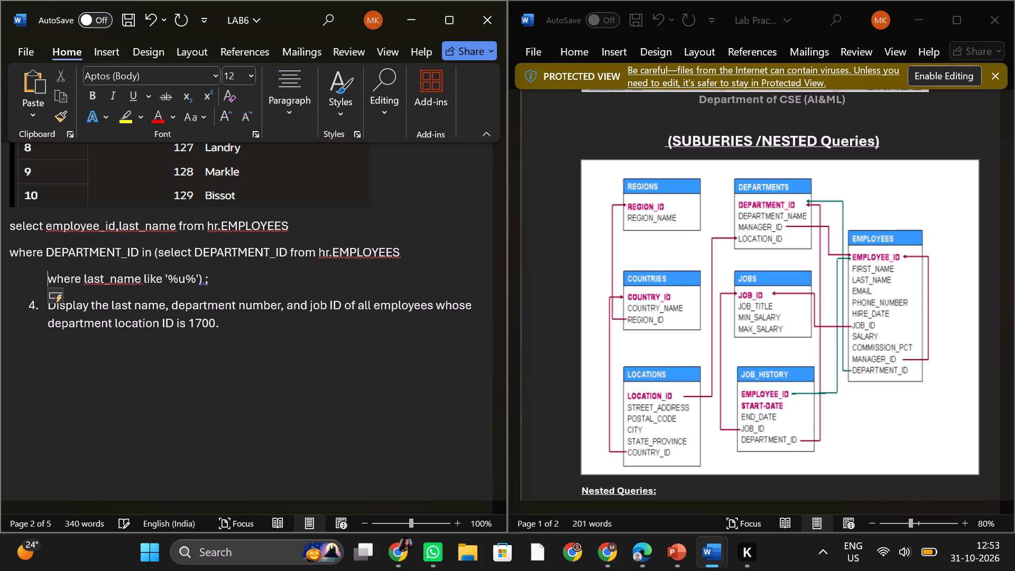
{"action": "key", "text": "Tab"}
{"action": "key", "text": "Tab"}
{"action": "key", "text": "Tab"}
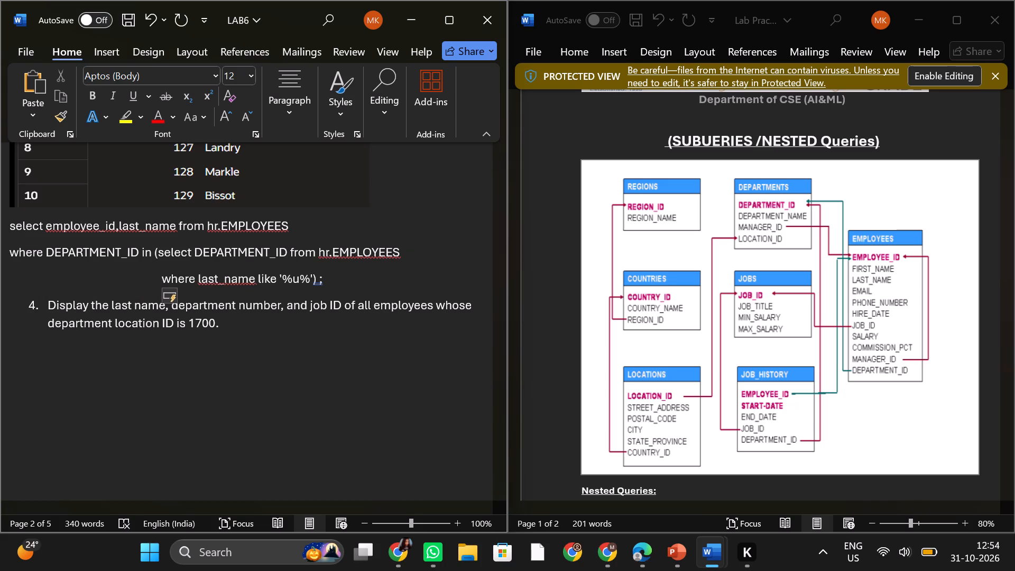
{"action": "left_click", "coordinate": [384, 269]}
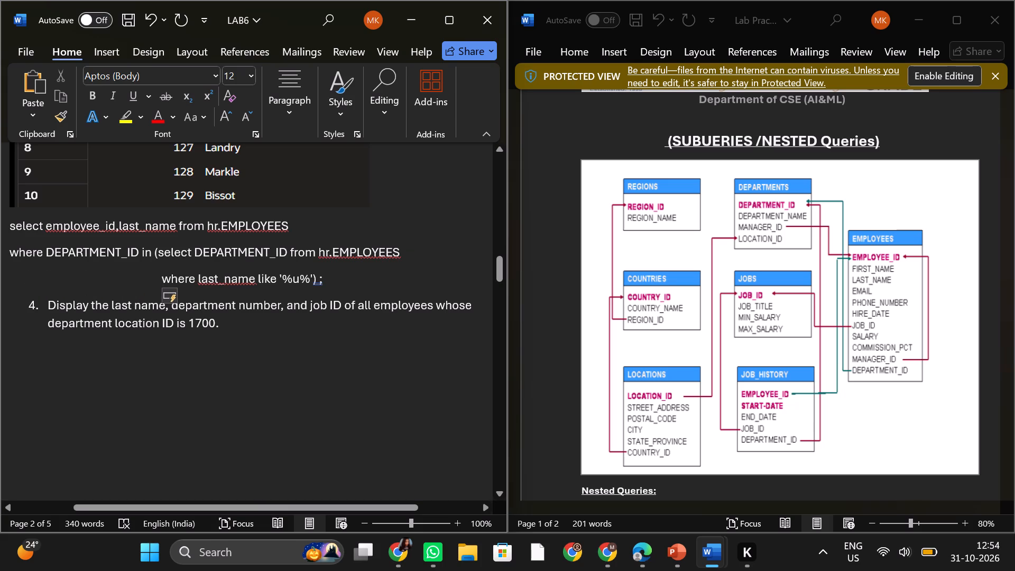
{"action": "left_click", "coordinate": [191, 393]}
In the question 4 answer, start a new line at "where DEPARTMENT_ID in", after hr.employees.
{"action": "scroll", "coordinate": [166, 394], "scroll_direction": "down", "scroll_amount": 2}
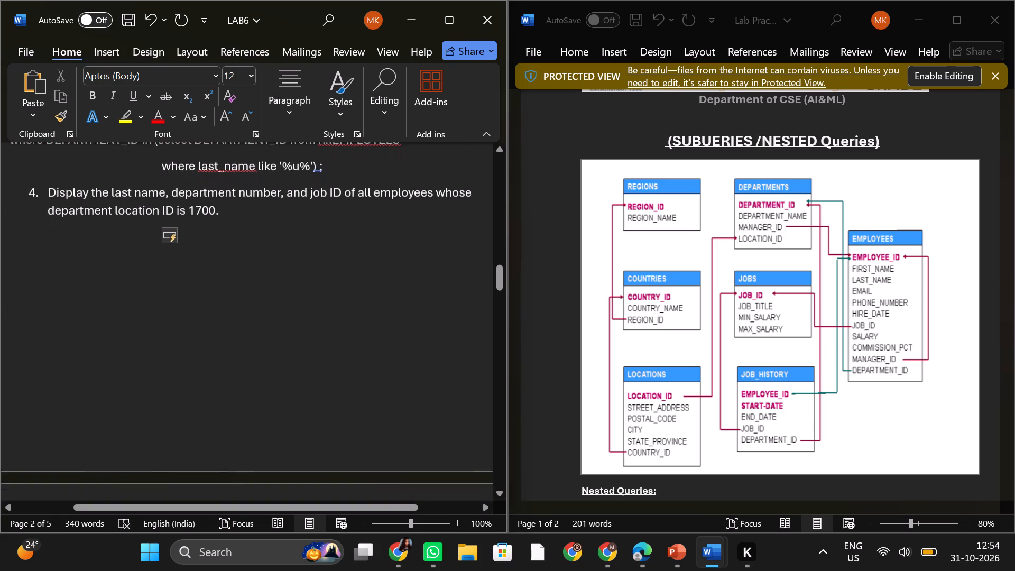
{"action": "scroll", "coordinate": [166, 394], "scroll_direction": "down", "scroll_amount": 1}
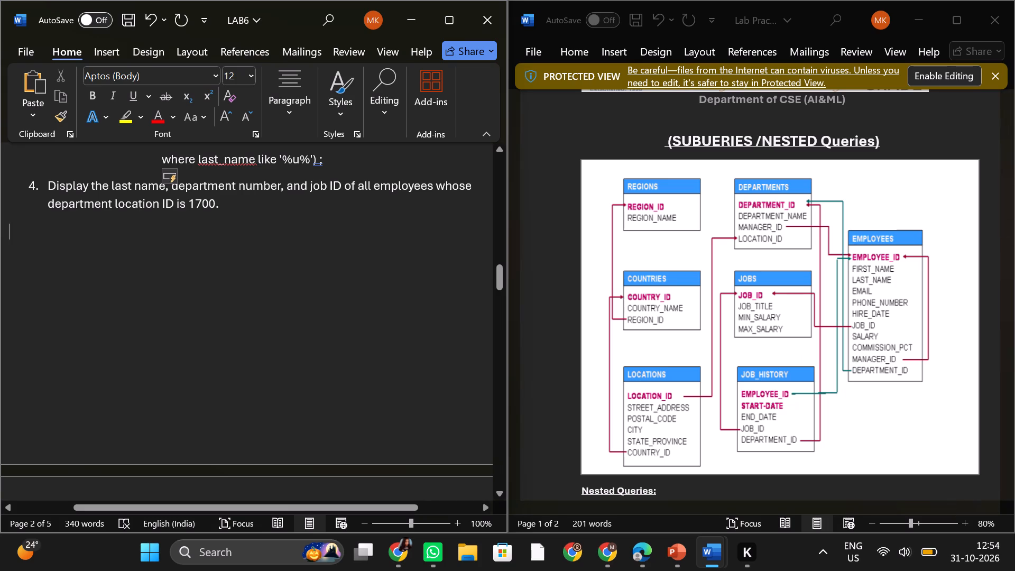
{"action": "scroll", "coordinate": [317, 302], "scroll_direction": "down", "scroll_amount": 2}
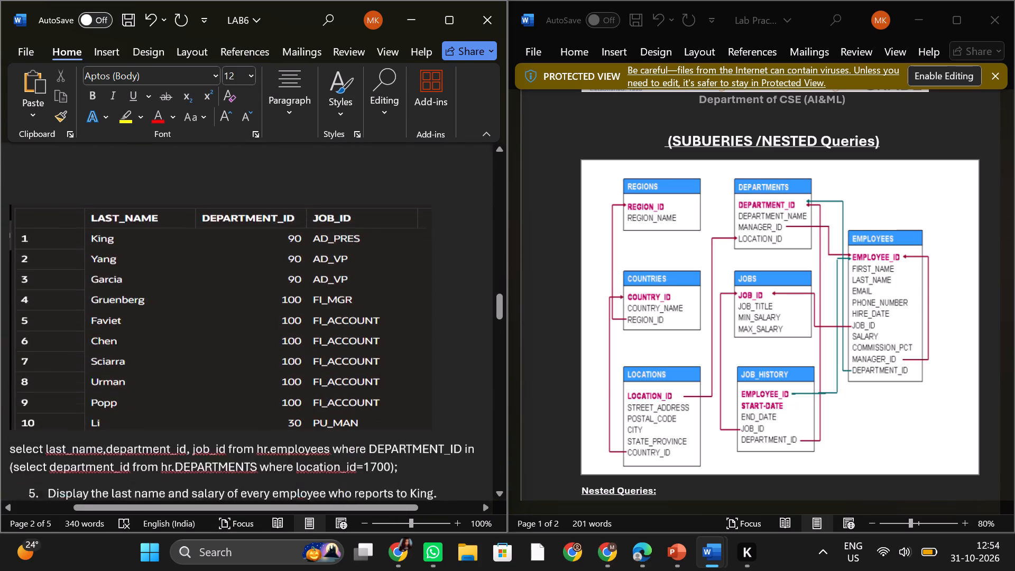
{"action": "scroll", "coordinate": [317, 302], "scroll_direction": "down", "scroll_amount": 2}
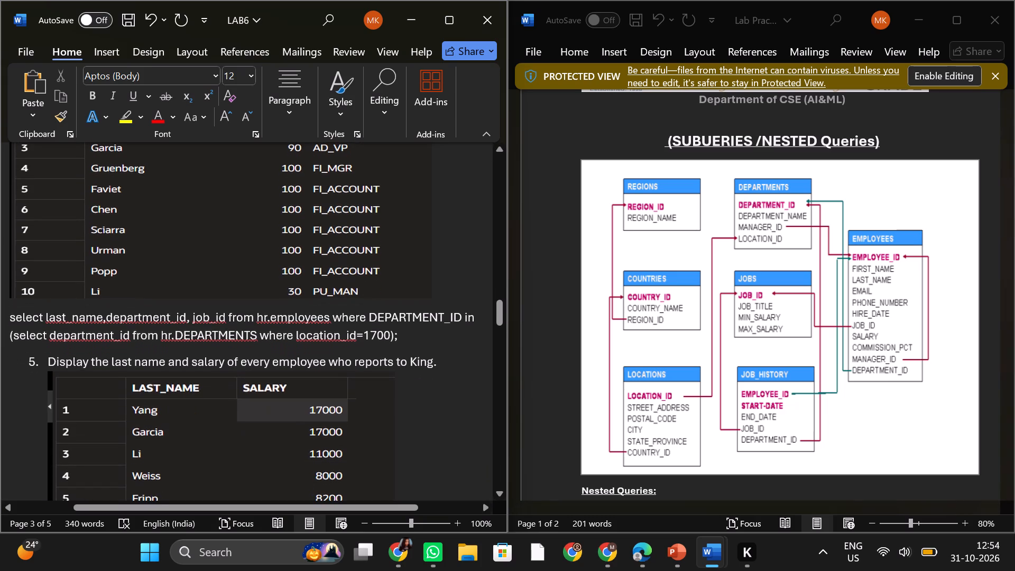
{"action": "left_click", "coordinate": [330, 319]}
{"action": "key", "text": "Return"}
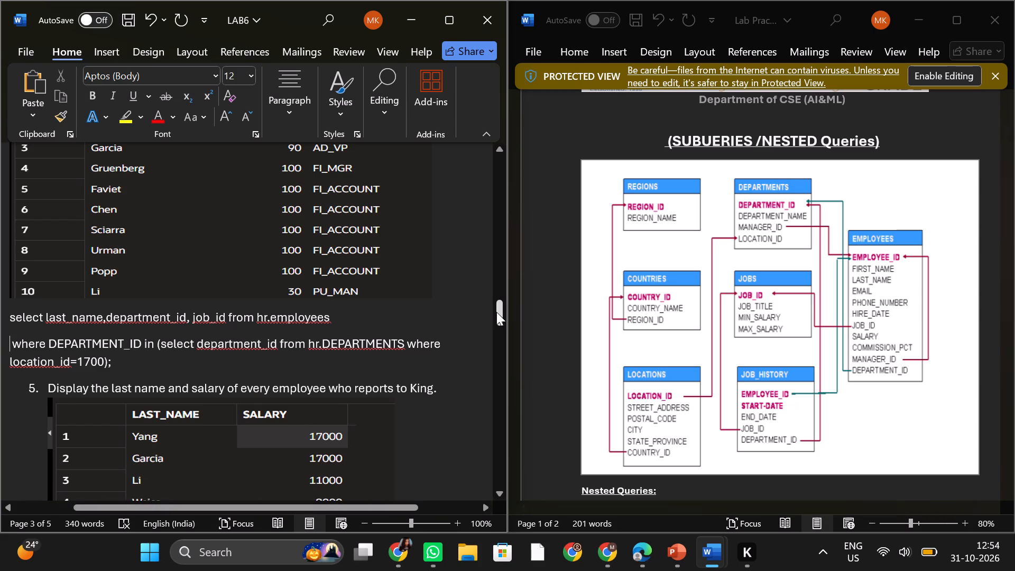
Put the question 4 subquery's "where location_id=1700" clause on its own line, indented about four tab stops.
{"action": "scroll", "coordinate": [496, 312], "scroll_direction": "up", "scroll_amount": 4}
{"action": "scroll", "coordinate": [496, 312], "scroll_direction": "down", "scroll_amount": 1}
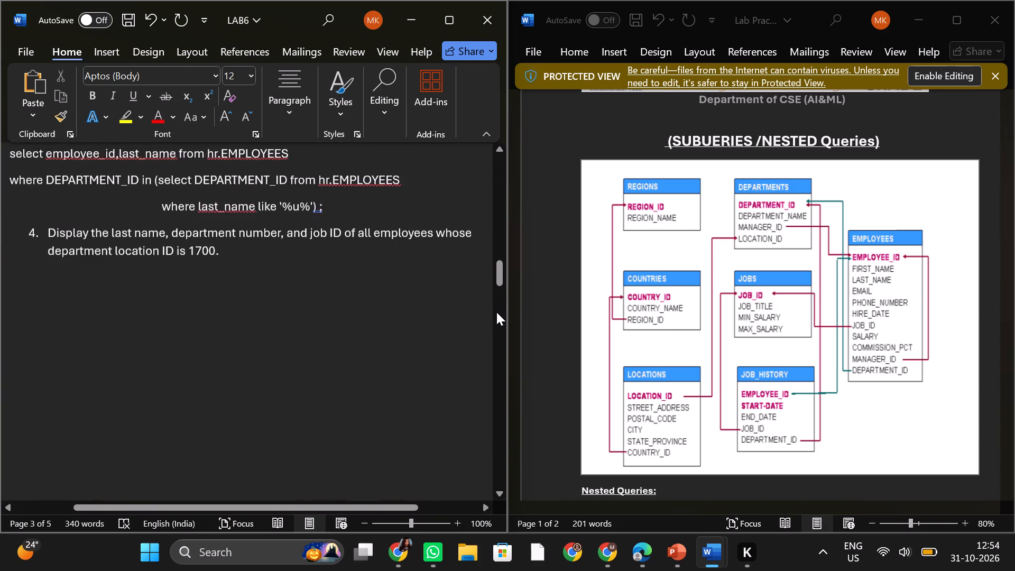
{"action": "scroll", "coordinate": [496, 312], "scroll_direction": "down", "scroll_amount": 1}
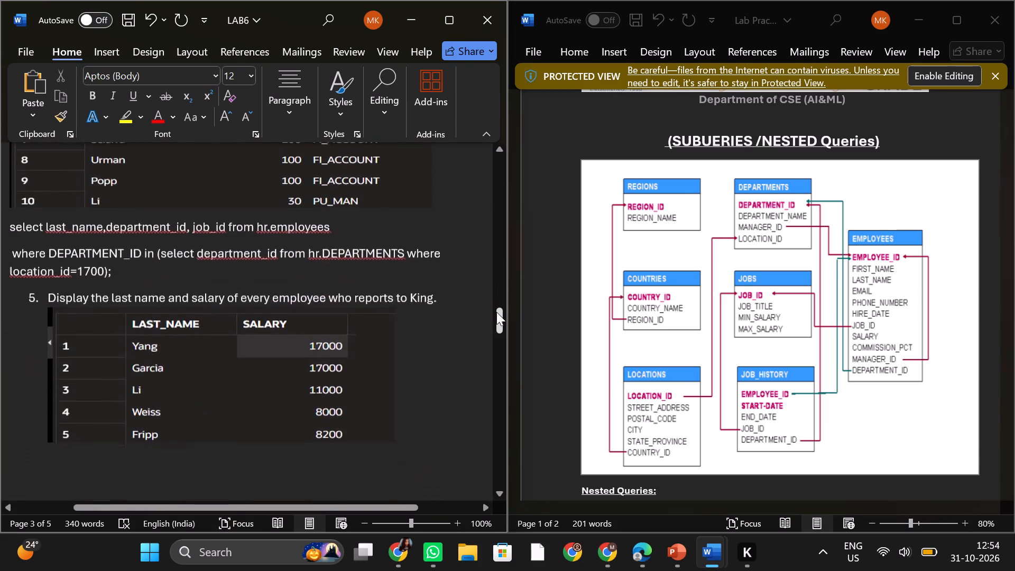
{"action": "scroll", "coordinate": [496, 312], "scroll_direction": "down", "scroll_amount": 1}
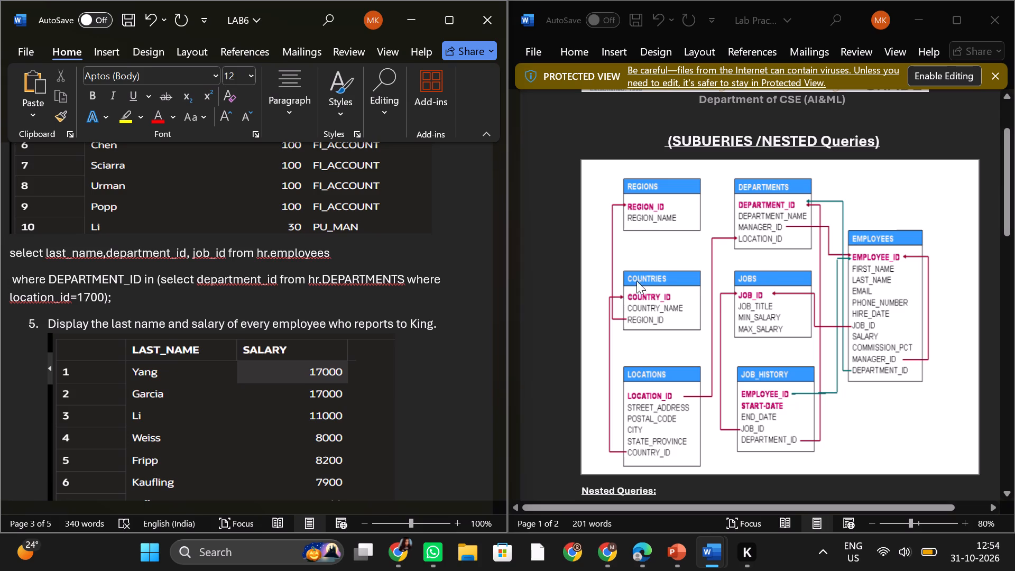
{"action": "left_click", "coordinate": [407, 277]}
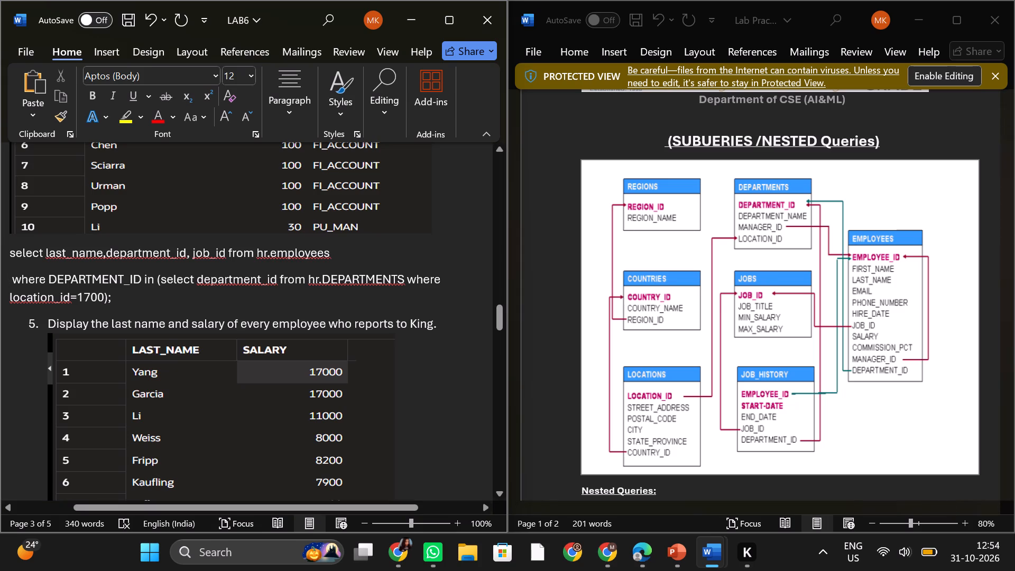
{"action": "key", "text": "Return"}
{"action": "key", "text": "Tab"}
{"action": "key", "text": "Tab"}
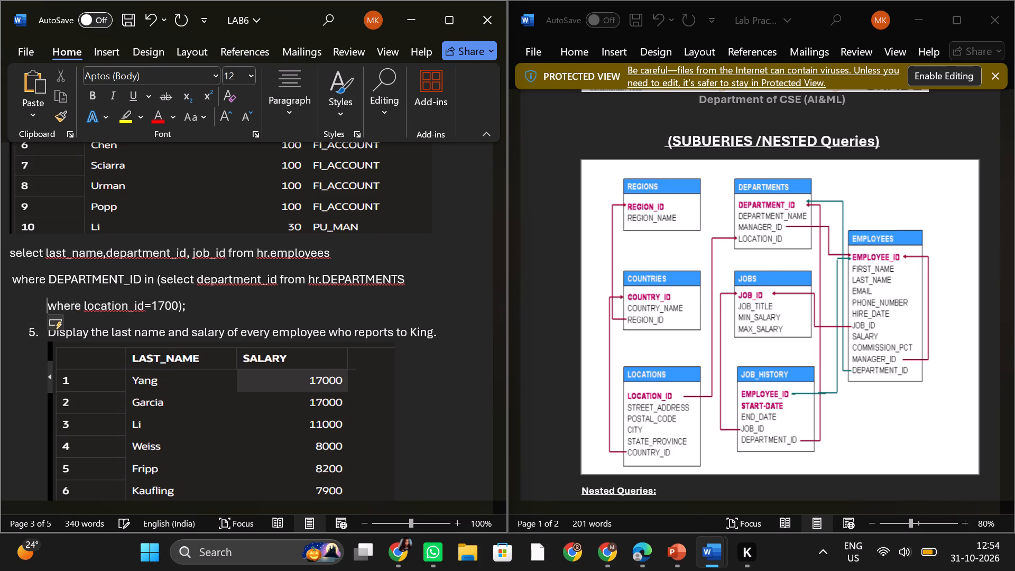
{"action": "key", "text": "Tab"}
{"action": "key", "text": "Tab"}
{"action": "key", "text": "Tab"}
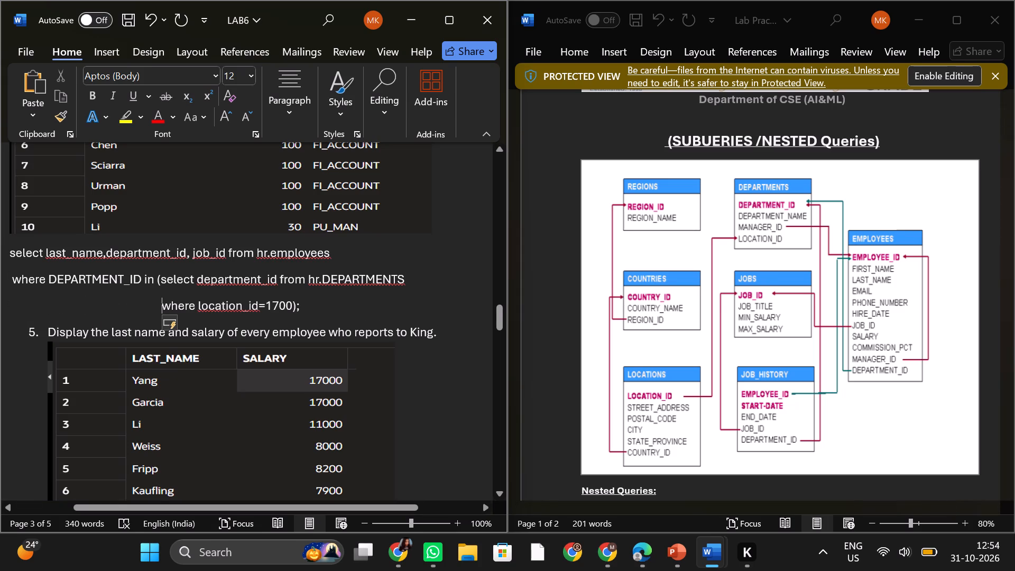
{"action": "left_click", "coordinate": [413, 382]}
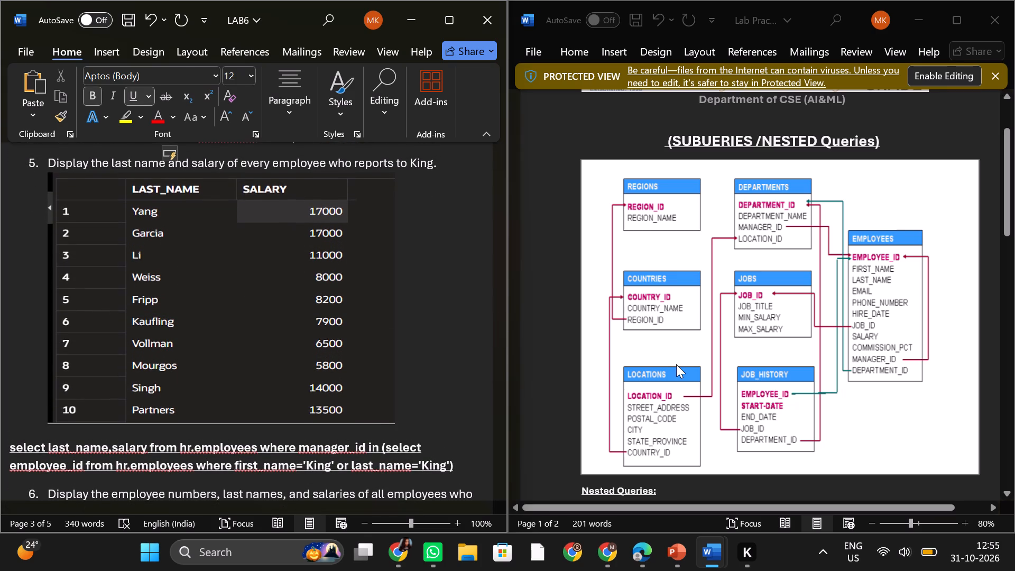
In the question 5 answer, start a new line at "where manager_id in", after the first hr.employees.
{"action": "scroll", "coordinate": [676, 364], "scroll_direction": "down", "scroll_amount": 1}
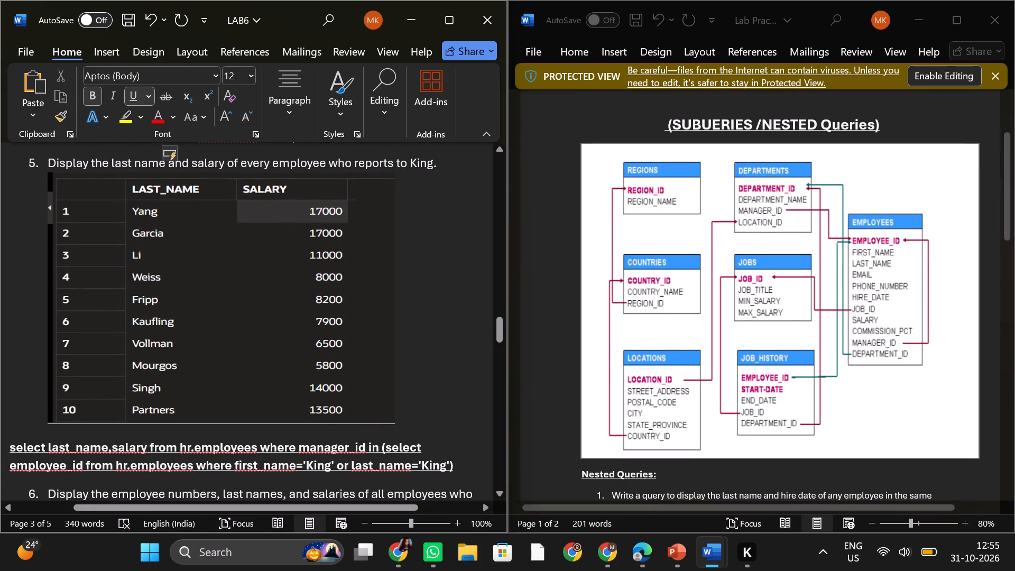
{"action": "scroll", "coordinate": [446, 307], "scroll_direction": "down", "scroll_amount": 1}
{"action": "left_click", "coordinate": [446, 307]}
{"action": "scroll", "coordinate": [446, 307], "scroll_direction": "down", "scroll_amount": 1}
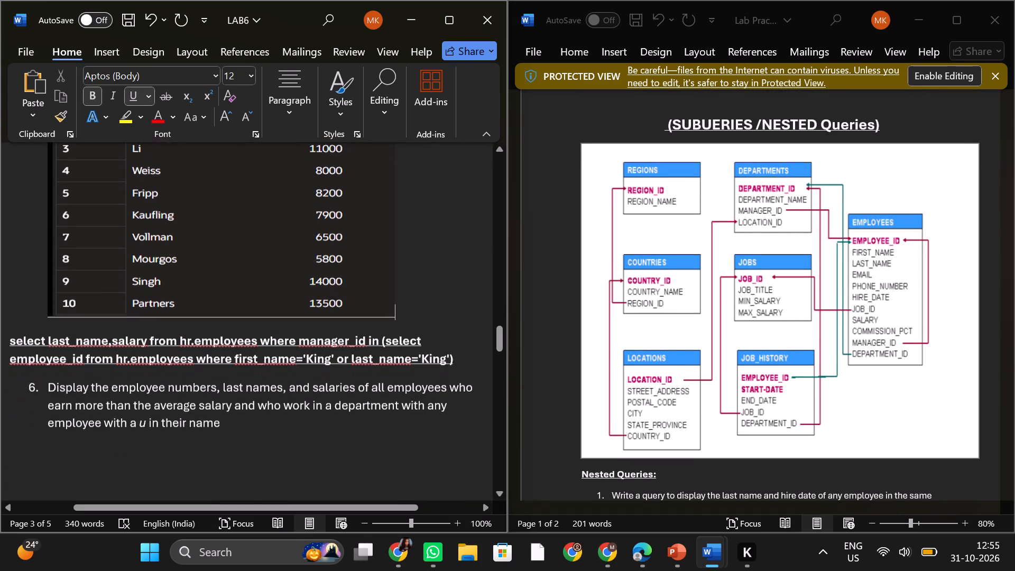
{"action": "scroll", "coordinate": [446, 307], "scroll_direction": "down", "scroll_amount": 1}
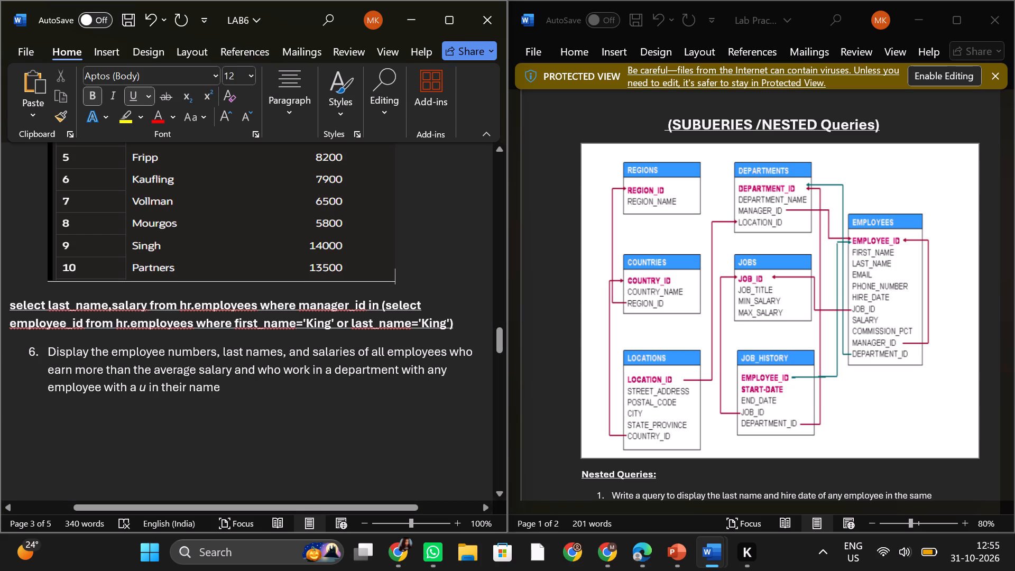
{"action": "left_click", "coordinate": [259, 305]}
{"action": "key", "text": "Right"}
{"action": "key", "text": "Return"}
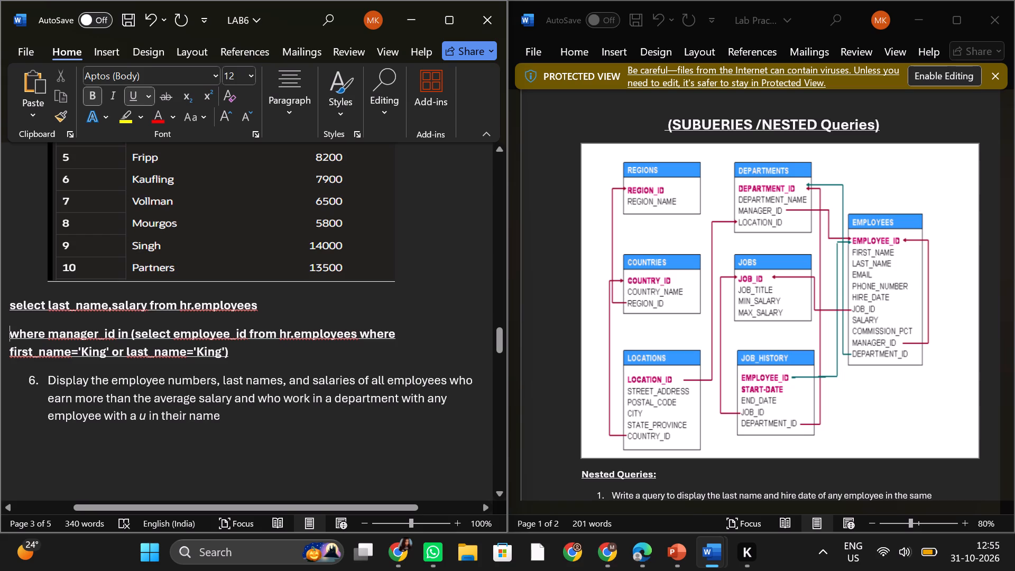
Put the question 5 subquery's "where first_name='King' or last_name='King'" clause on its own line, indented about three tab stops.
{"action": "left_click", "coordinate": [358, 335]}
{"action": "key", "text": "Right"}
{"action": "key", "text": "Return"}
{"action": "key", "text": "Tab"}
{"action": "key", "text": "Tab"}
{"action": "key", "text": "Tab"}
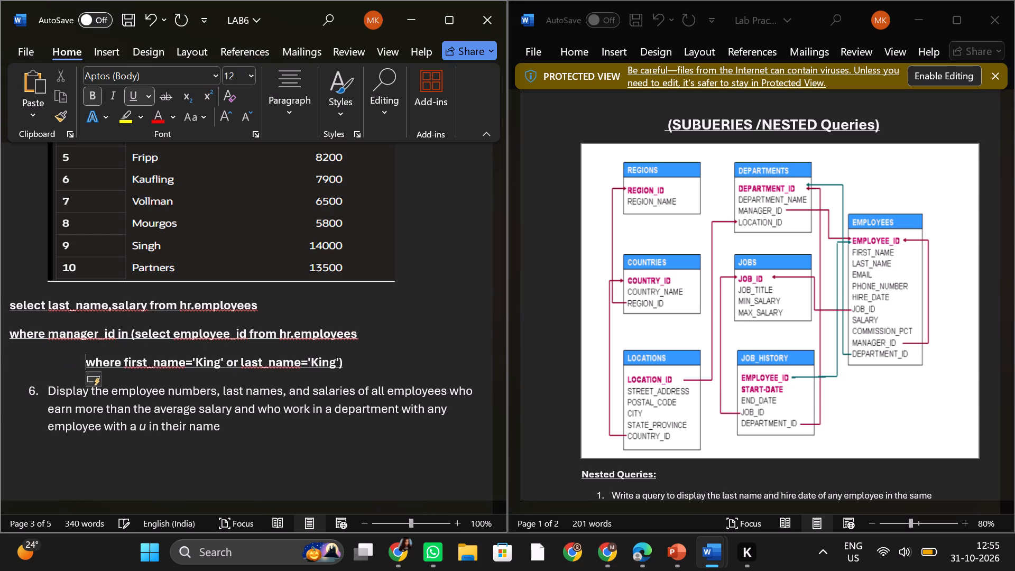
{"action": "key", "text": "Tab"}
{"action": "key", "text": "Tab"}
{"action": "key", "text": "BackSpace"}
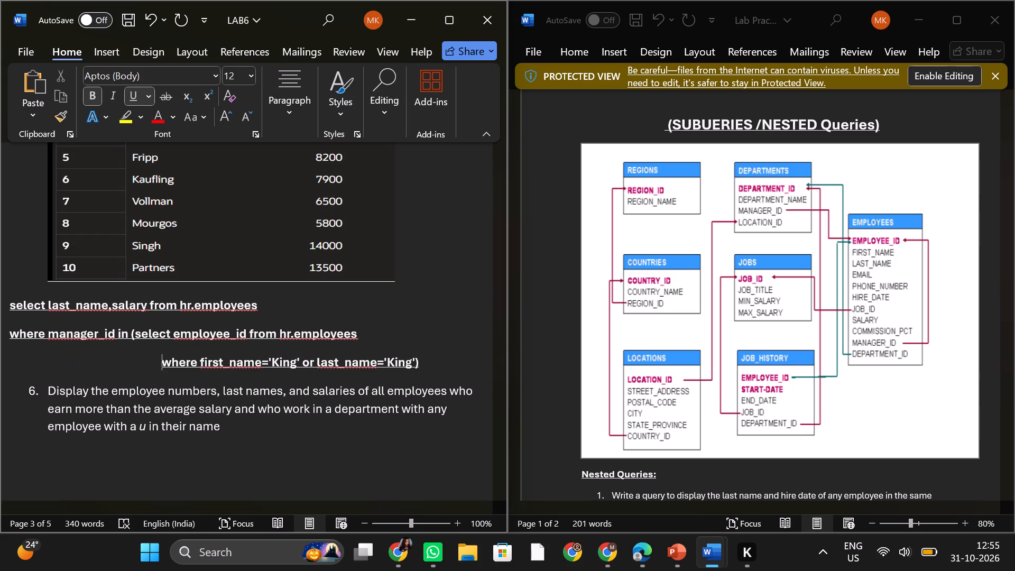
{"action": "scroll", "coordinate": [410, 450], "scroll_direction": "down", "scroll_amount": 1}
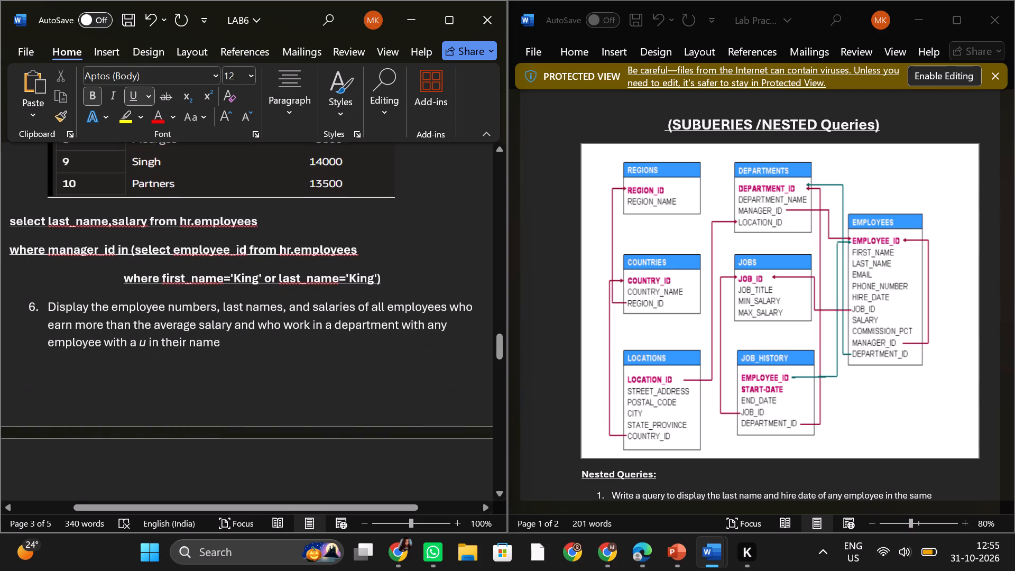
In the question 6 answer, start a new line at "where salary>", after the first hr.employees.
{"action": "scroll", "coordinate": [298, 413], "scroll_direction": "down", "scroll_amount": 1}
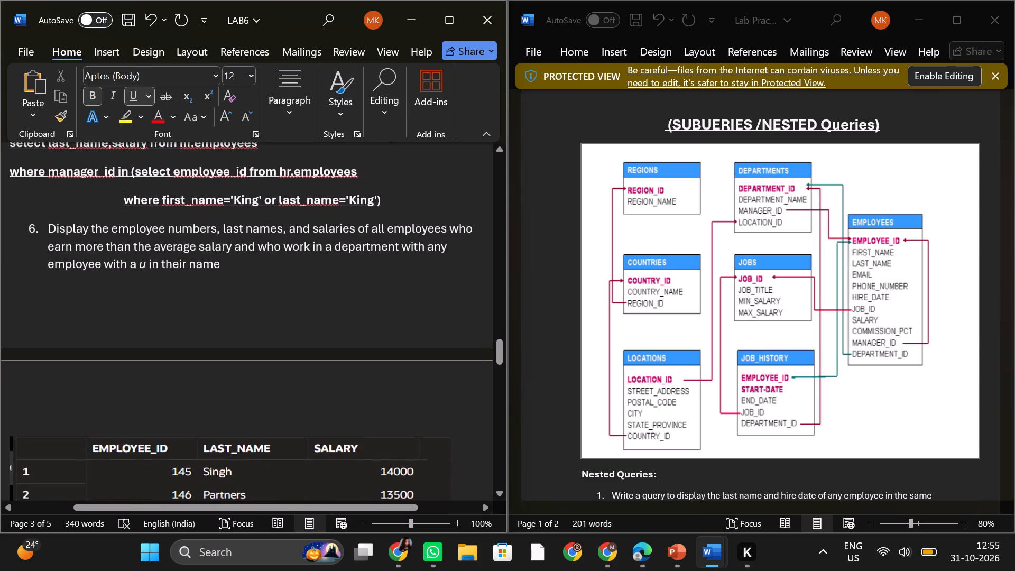
{"action": "scroll", "coordinate": [682, 417], "scroll_direction": "down", "scroll_amount": 3}
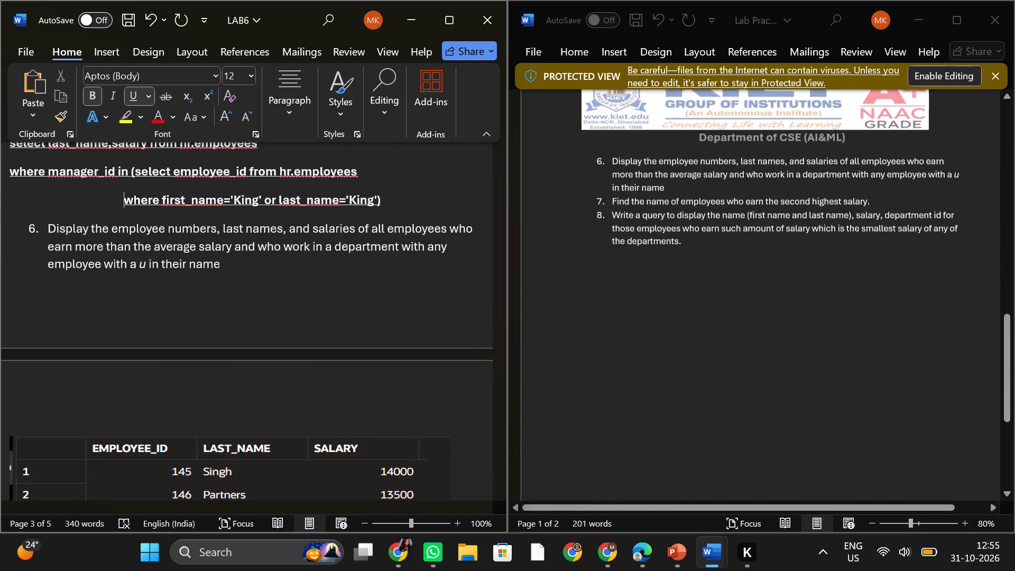
{"action": "scroll", "coordinate": [682, 417], "scroll_direction": "down", "scroll_amount": 1}
{"action": "scroll", "coordinate": [350, 303], "scroll_direction": "down", "scroll_amount": 4}
{"action": "scroll", "coordinate": [350, 303], "scroll_direction": "up", "scroll_amount": 1}
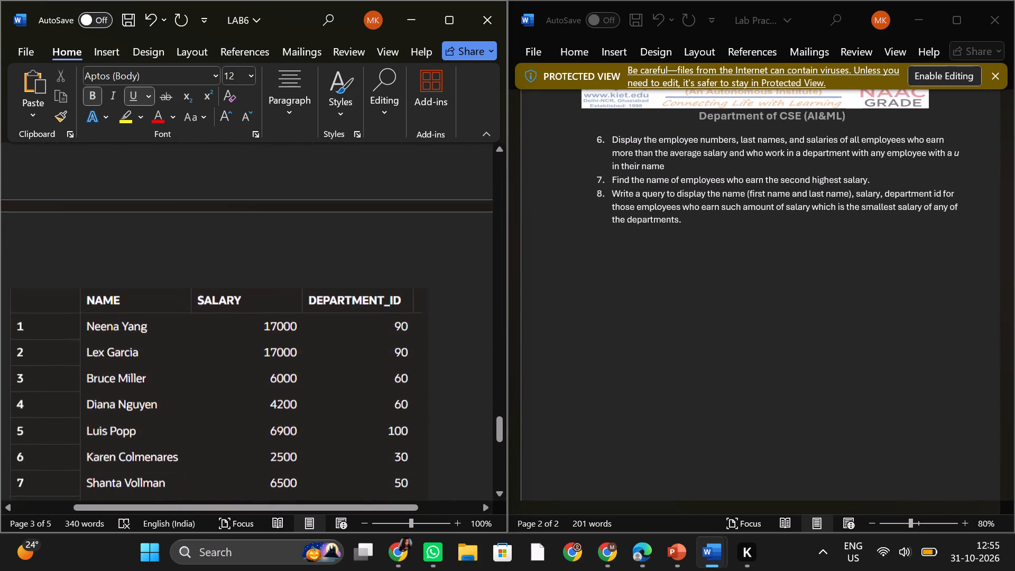
{"action": "scroll", "coordinate": [350, 303], "scroll_direction": "up", "scroll_amount": 1}
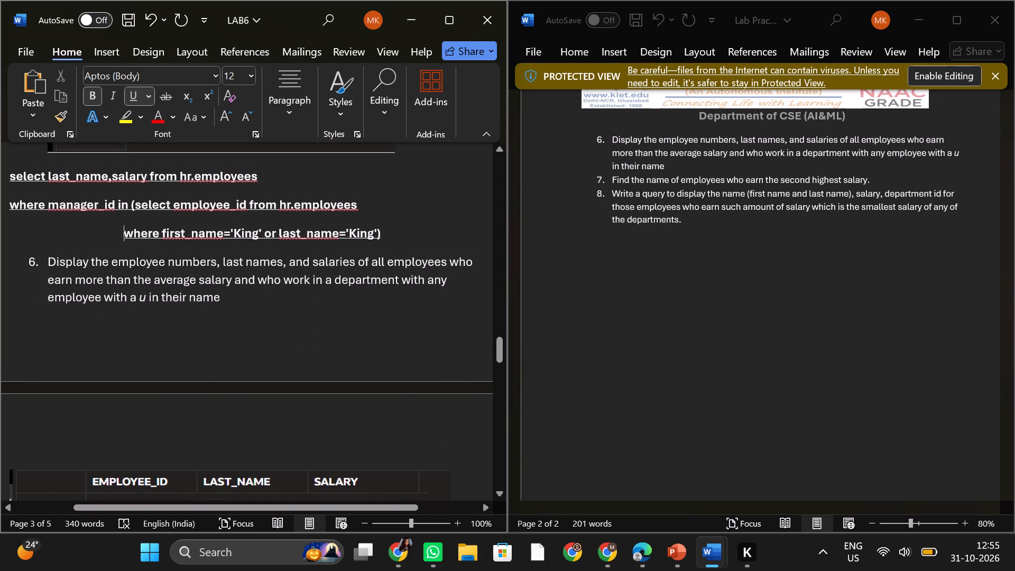
{"action": "scroll", "coordinate": [252, 309], "scroll_direction": "down", "scroll_amount": 1}
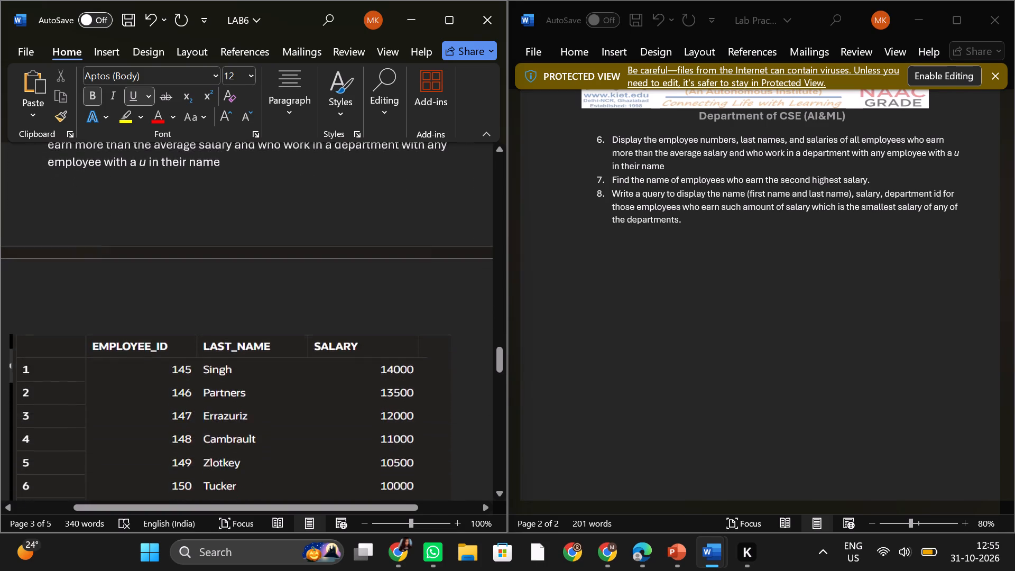
{"action": "scroll", "coordinate": [252, 309], "scroll_direction": "down", "scroll_amount": 2}
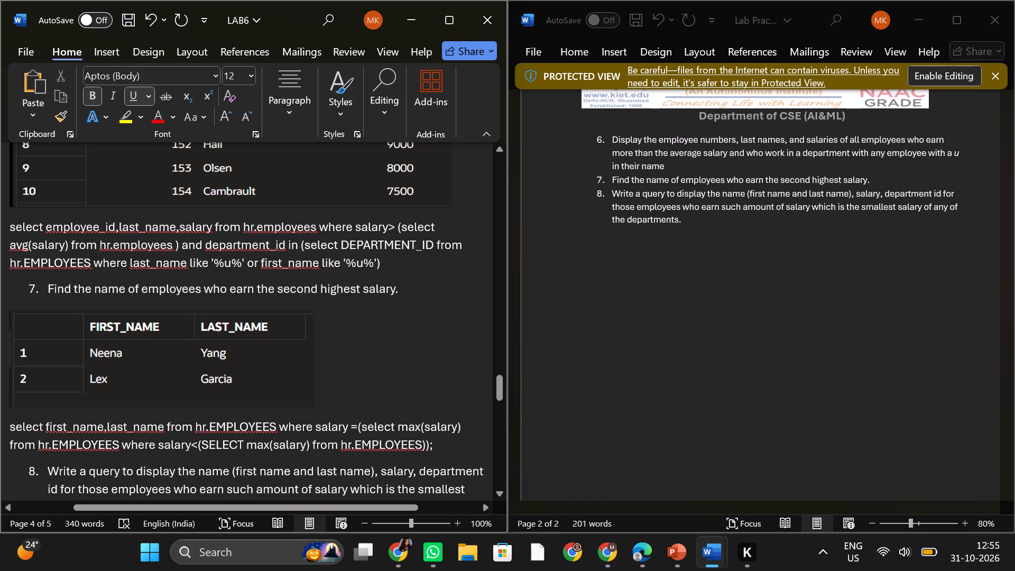
{"action": "left_click", "coordinate": [318, 225]}
{"action": "key", "text": "Return"}
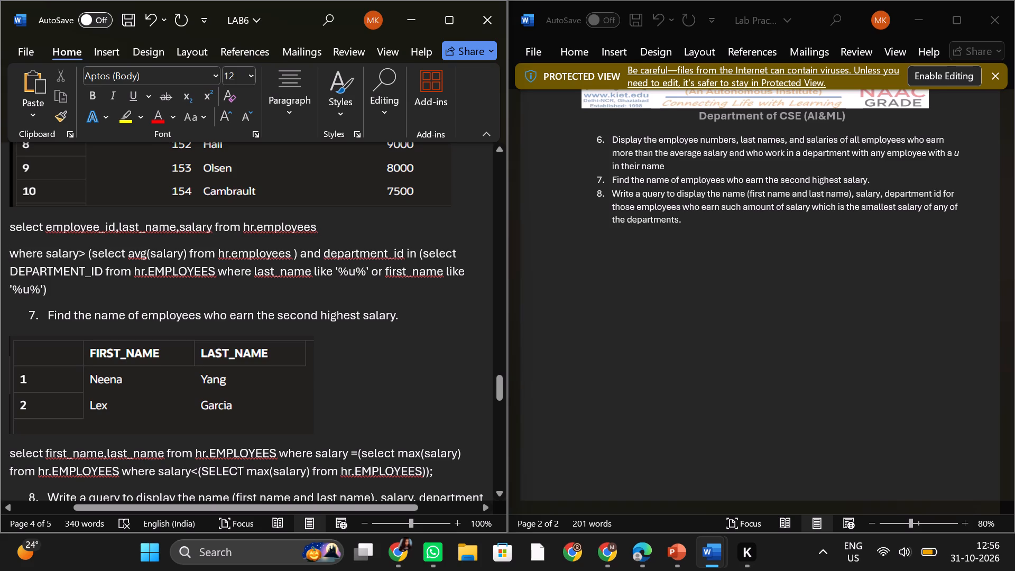
Put the question 6 clause starting "and department_id in (select DEPARTMENT_ID" on its own line, indented about two tab stops.
{"action": "left_click", "coordinate": [298, 252]}
{"action": "key", "text": "Return"}
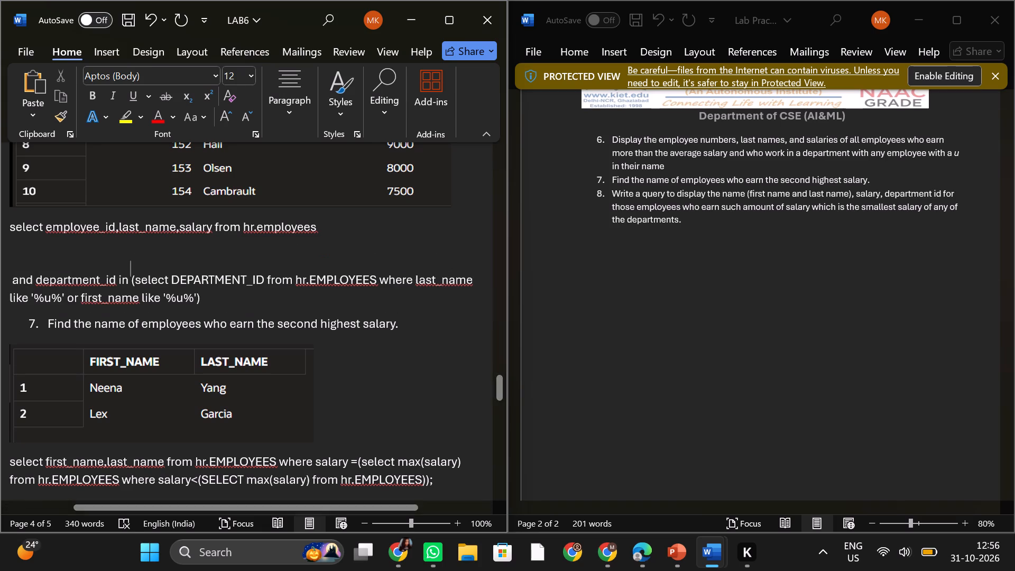
{"action": "key", "text": "Tab"}
{"action": "key", "text": "Tab"}
{"action": "key", "text": "Tab"}
{"action": "key", "text": "Tab"}
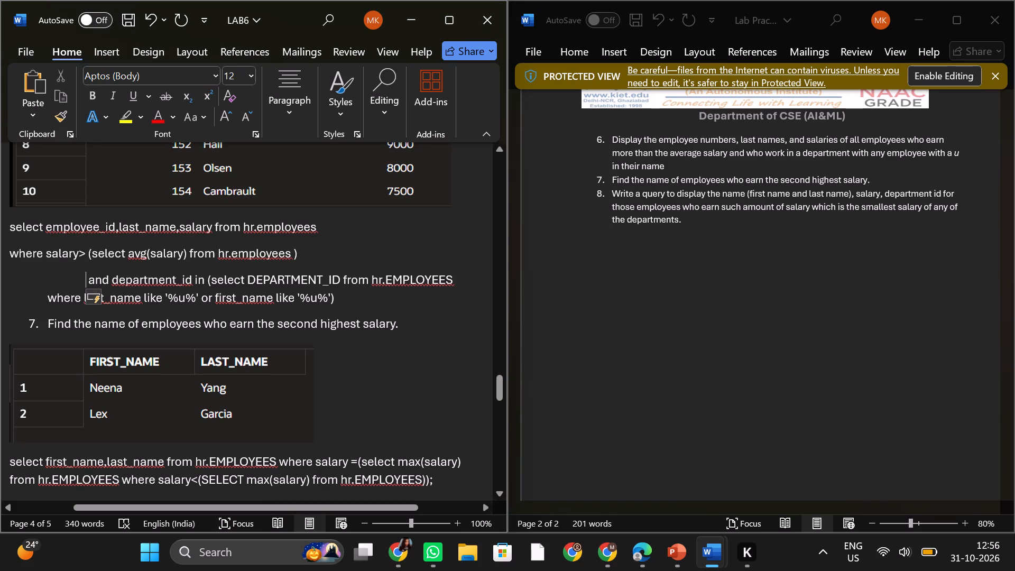
Add a semicolon at the end of the question 6 query.
{"action": "left_click", "coordinate": [353, 301]}
{"action": "key", "text": "semicolon"}
In the question 7 answer, start a new line at "where salary =", after the first hr.EMPLOYEES.
{"action": "scroll", "coordinate": [339, 377], "scroll_direction": "down", "scroll_amount": 1}
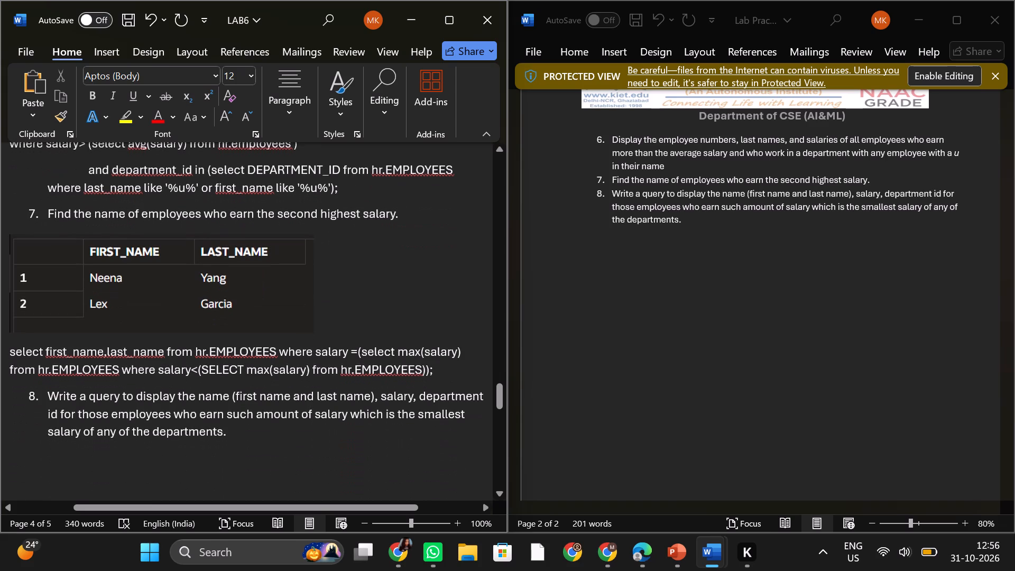
{"action": "scroll", "coordinate": [339, 377], "scroll_direction": "down", "scroll_amount": 1}
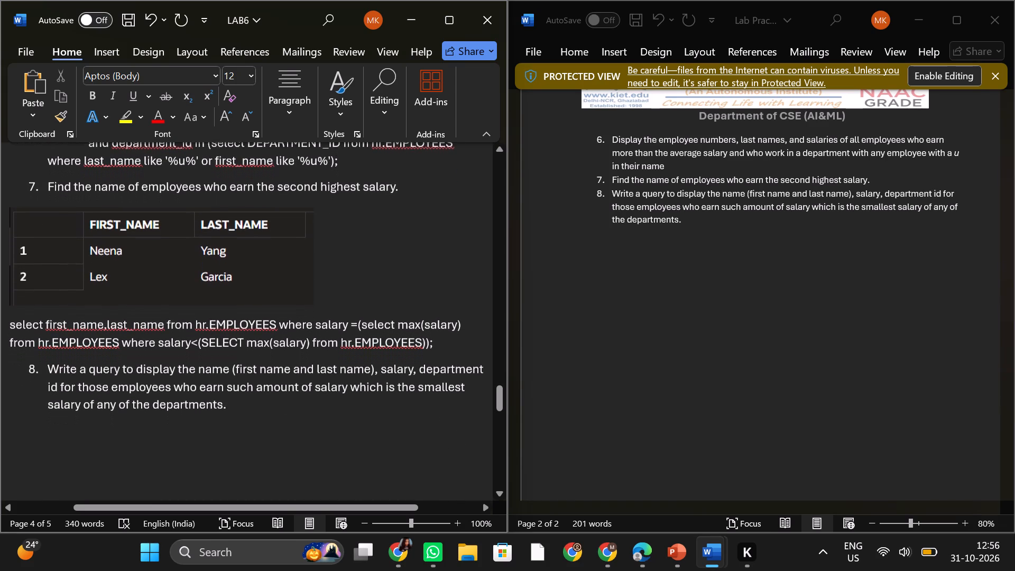
{"action": "scroll", "coordinate": [339, 377], "scroll_direction": "down", "scroll_amount": 1}
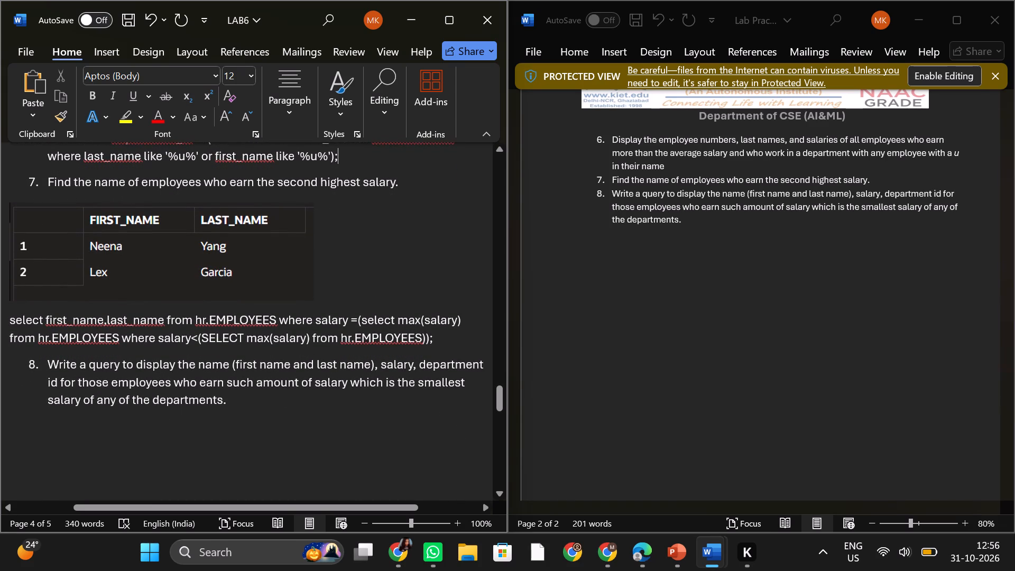
{"action": "left_click", "coordinate": [280, 318]}
{"action": "key", "text": "Return"}
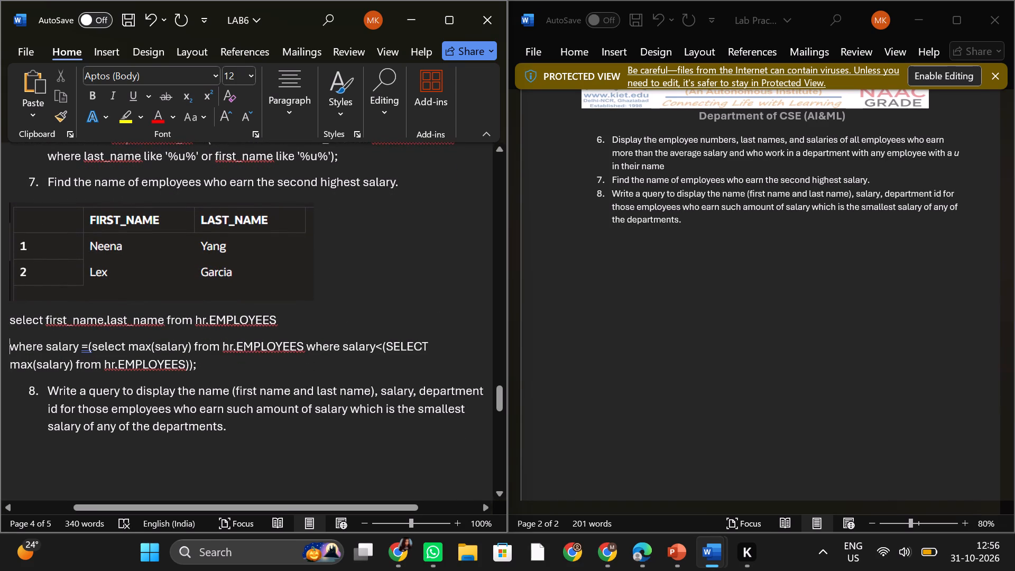
Put the question 7 subquery's "where salary<(SELECT max(salary) from hr.EMPLOYEES));" clause on its own line, indented about two tab stops.
{"action": "left_click", "coordinate": [308, 344]}
{"action": "key", "text": "Return"}
{"action": "key", "text": "Tab"}
{"action": "key", "text": "Tab"}
{"action": "key", "text": "Tab"}
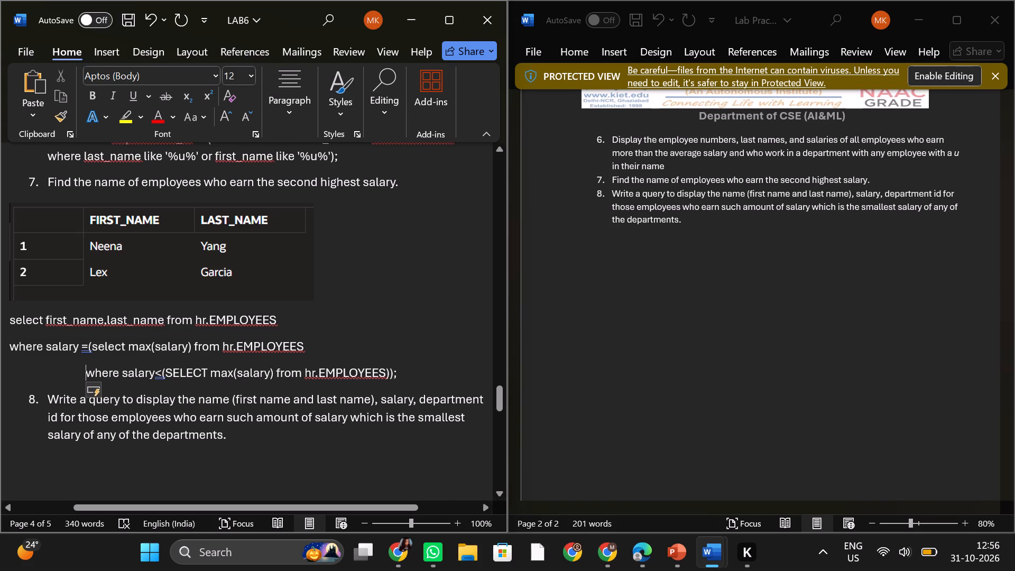
Copy the whole question 8 query, from "select first_name" to "EMPLOYEES.DEPARTMENT_ID);".
{"action": "scroll", "coordinate": [315, 384], "scroll_direction": "down", "scroll_amount": 2}
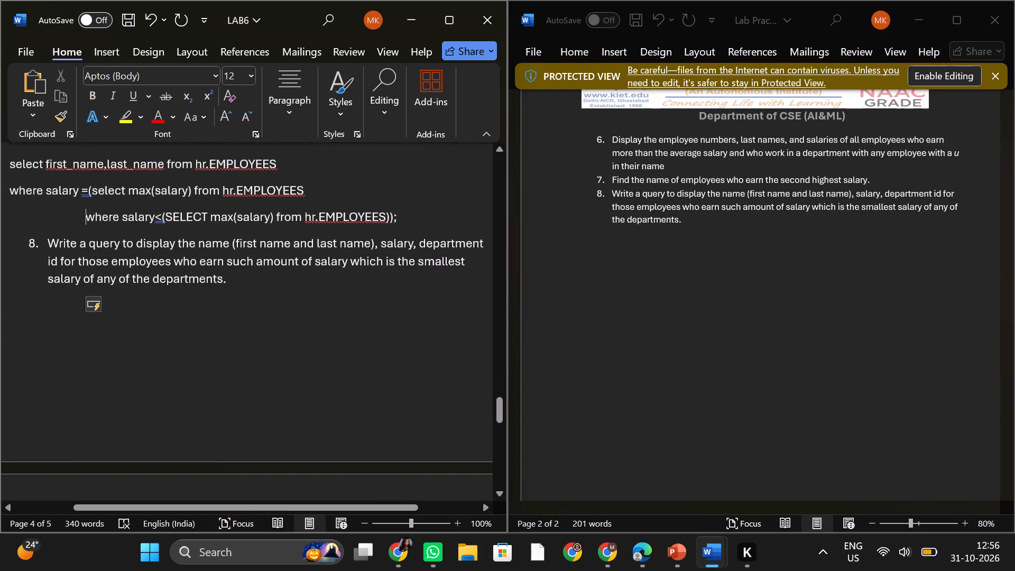
{"action": "scroll", "coordinate": [315, 384], "scroll_direction": "down", "scroll_amount": 3}
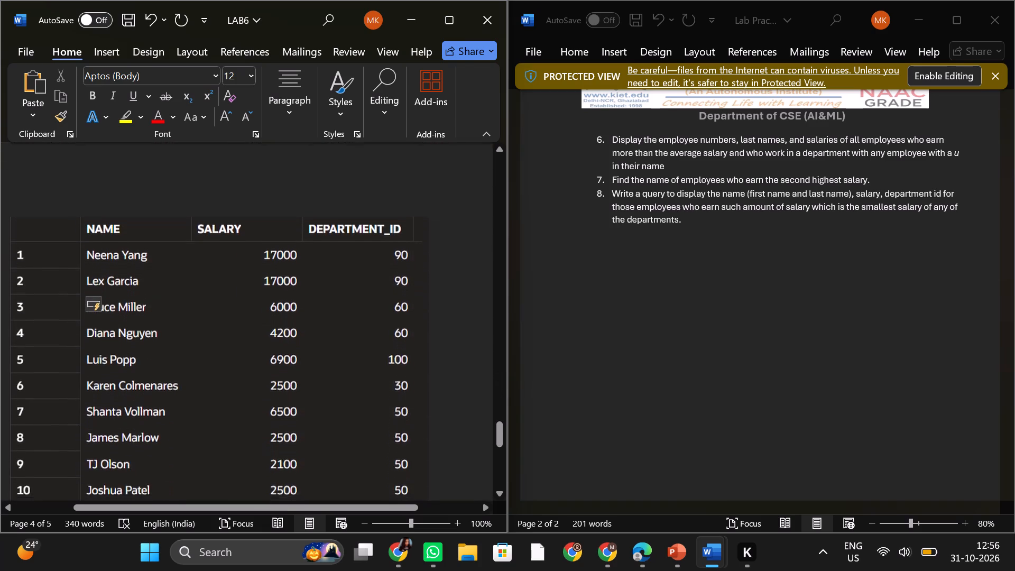
{"action": "scroll", "coordinate": [315, 384], "scroll_direction": "down", "scroll_amount": 1}
{"action": "scroll", "coordinate": [315, 384], "scroll_direction": "up", "scroll_amount": 1}
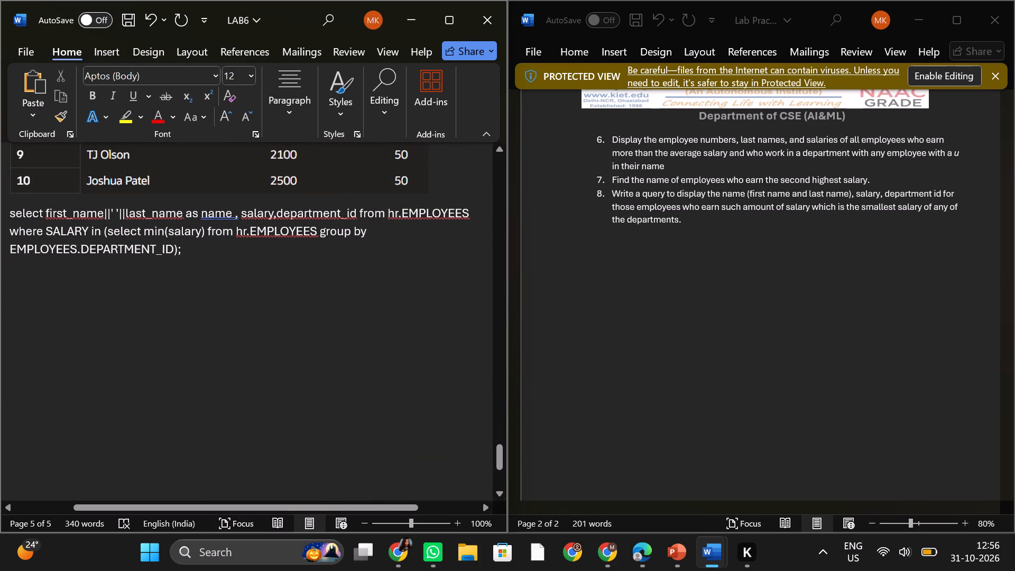
{"action": "scroll", "coordinate": [110, 336], "scroll_direction": "up", "scroll_amount": 1}
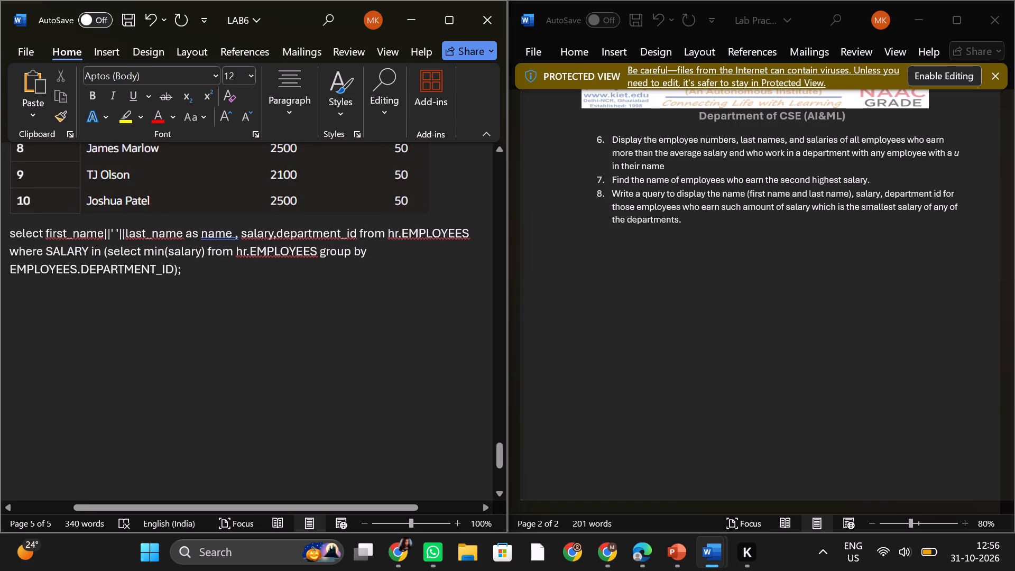
{"action": "scroll", "coordinate": [47, 230], "scroll_direction": "up", "scroll_amount": 1}
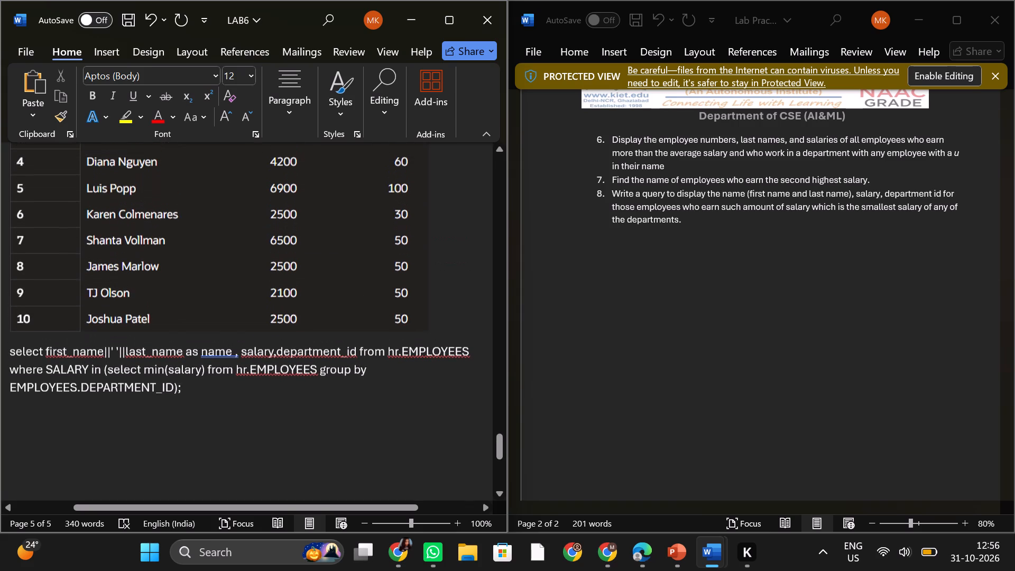
{"action": "scroll", "coordinate": [47, 230], "scroll_direction": "up", "scroll_amount": 1}
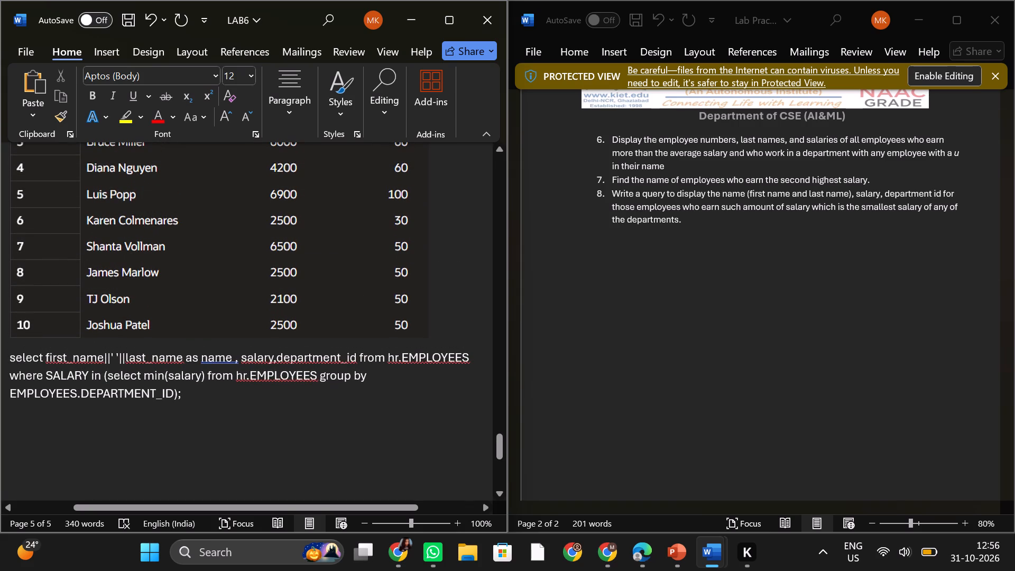
{"action": "left_click_drag", "start_coordinate": [44, 355], "coordinate": [187, 352]}
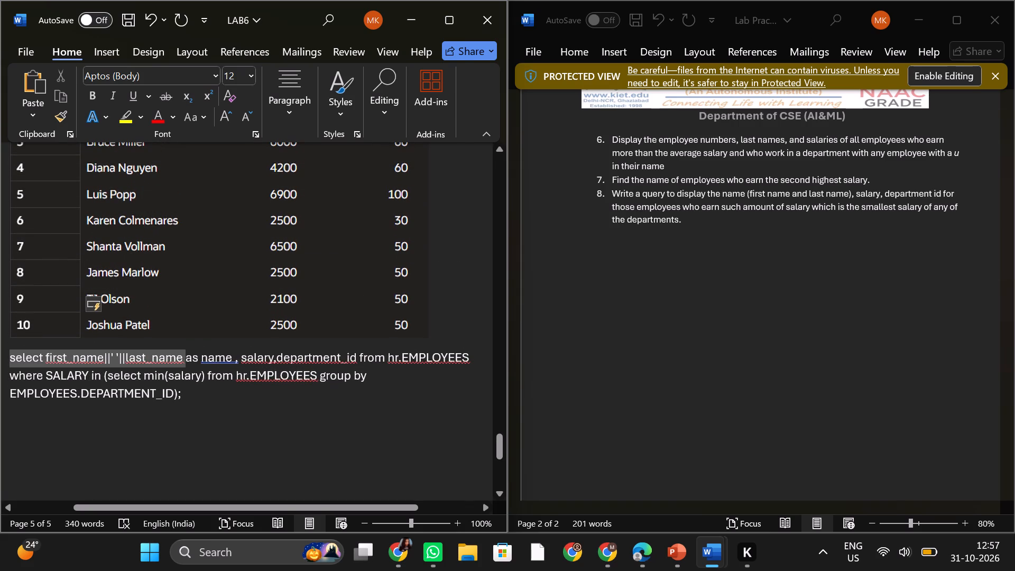
{"action": "left_click_drag", "start_coordinate": [187, 352], "coordinate": [193, 409]}
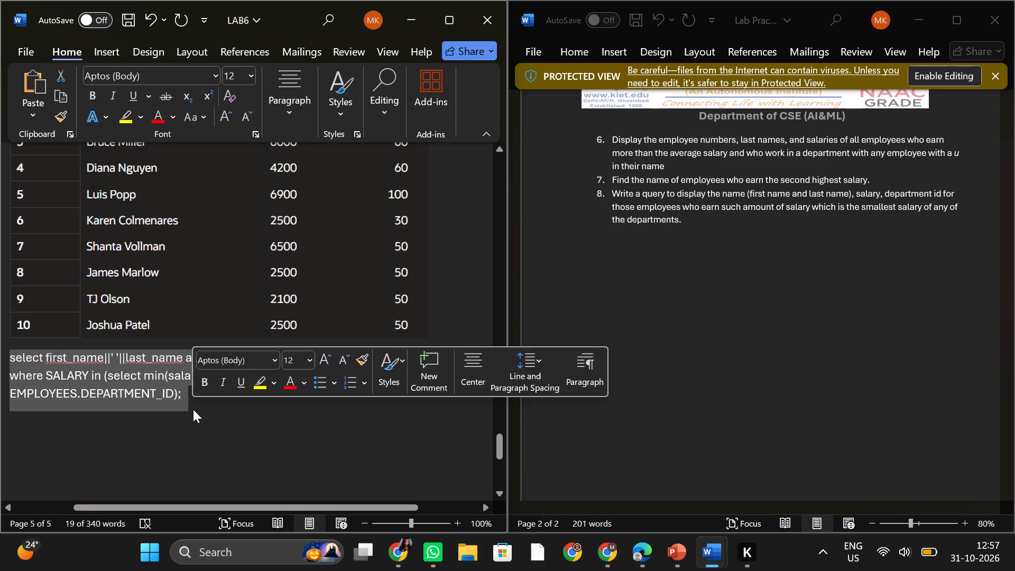
{"action": "key", "text": "ctrl+c"}
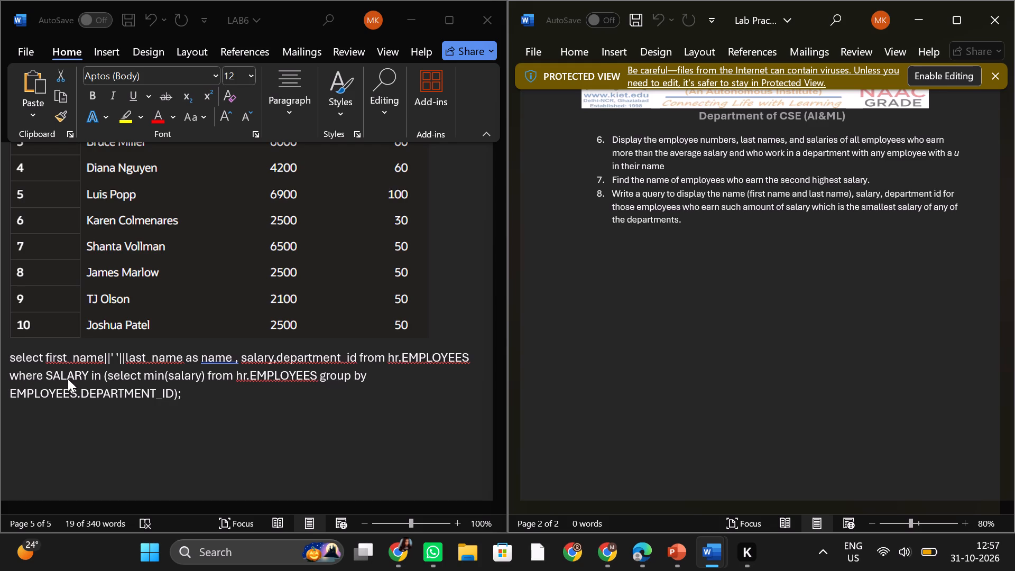
{"action": "left_click", "coordinate": [106, 372]}
{"action": "left_click", "coordinate": [106, 372]}
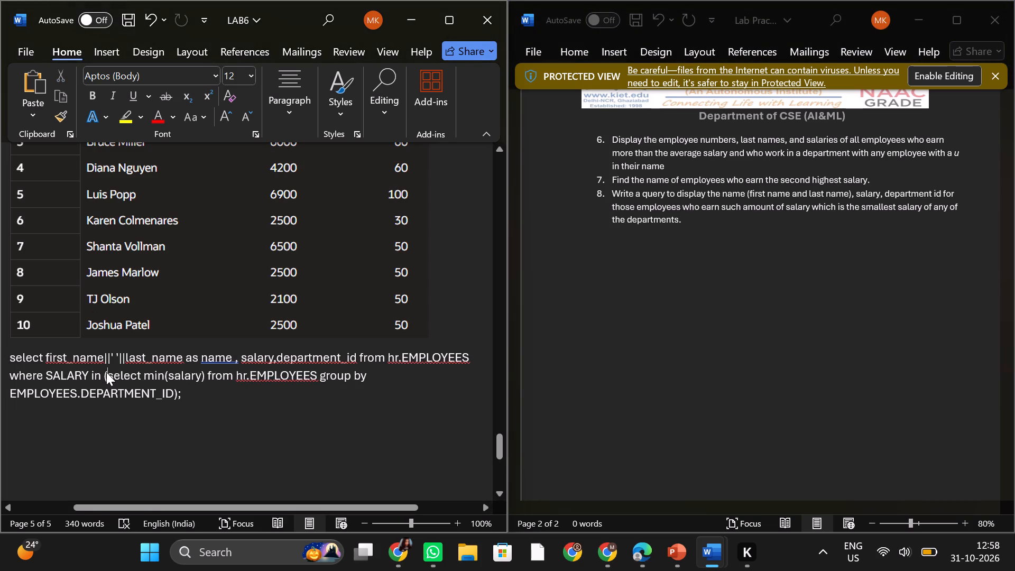
{"action": "key", "text": "Return"}
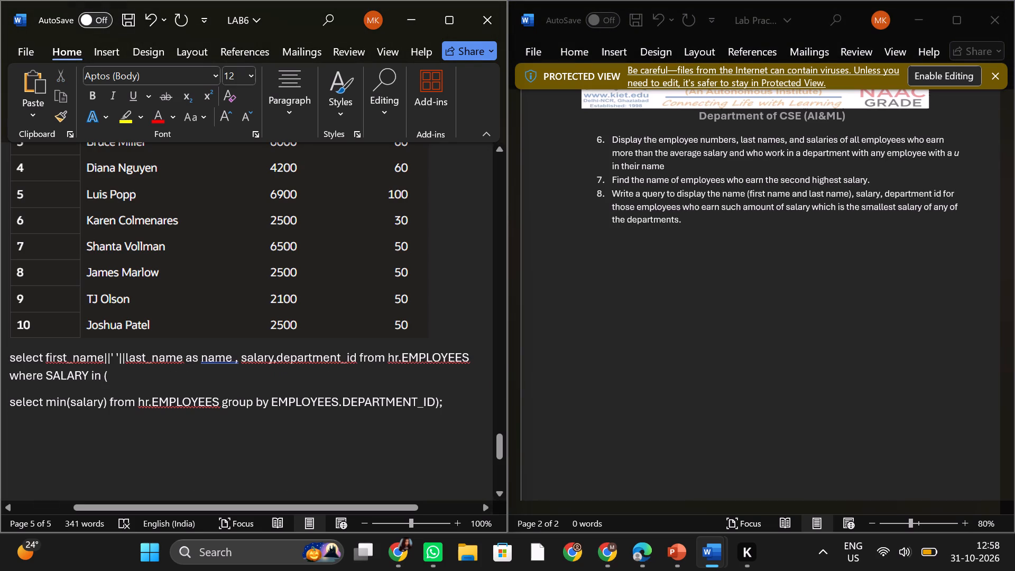
{"action": "key", "text": "Tab"}
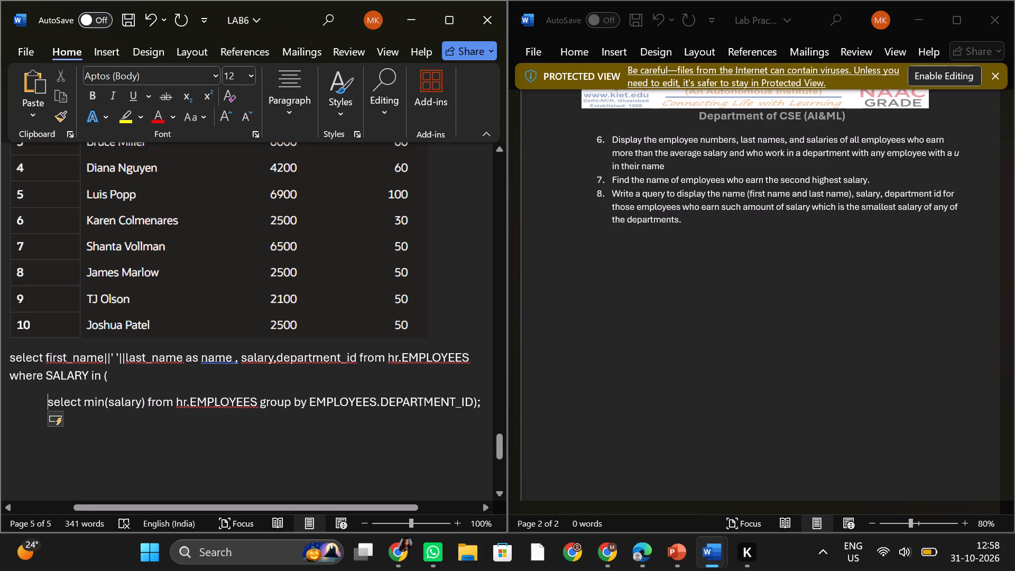
{"action": "left_click", "coordinate": [259, 397]}
{"action": "key", "text": "Return"}
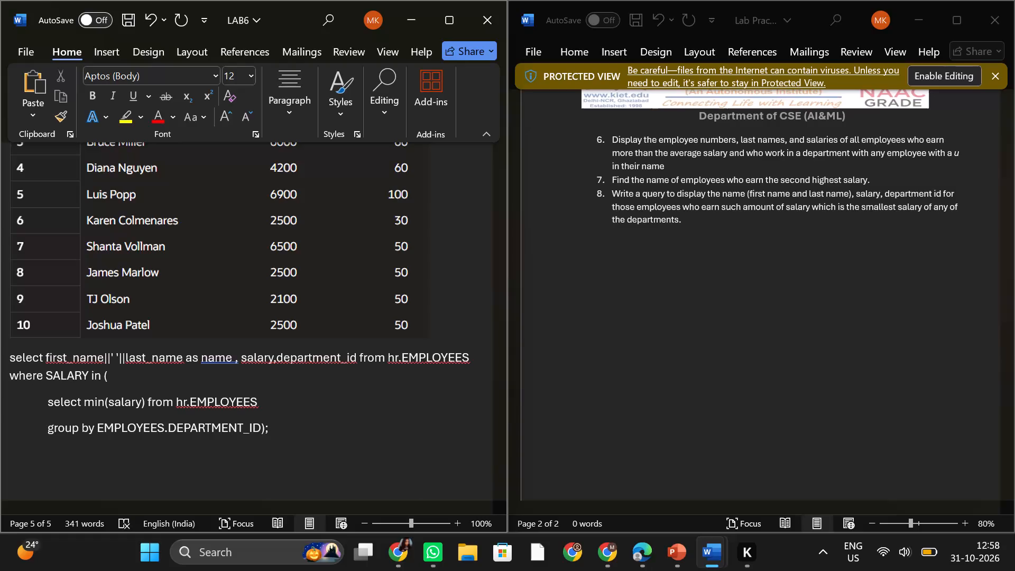
{"action": "left_click", "coordinate": [261, 427]}
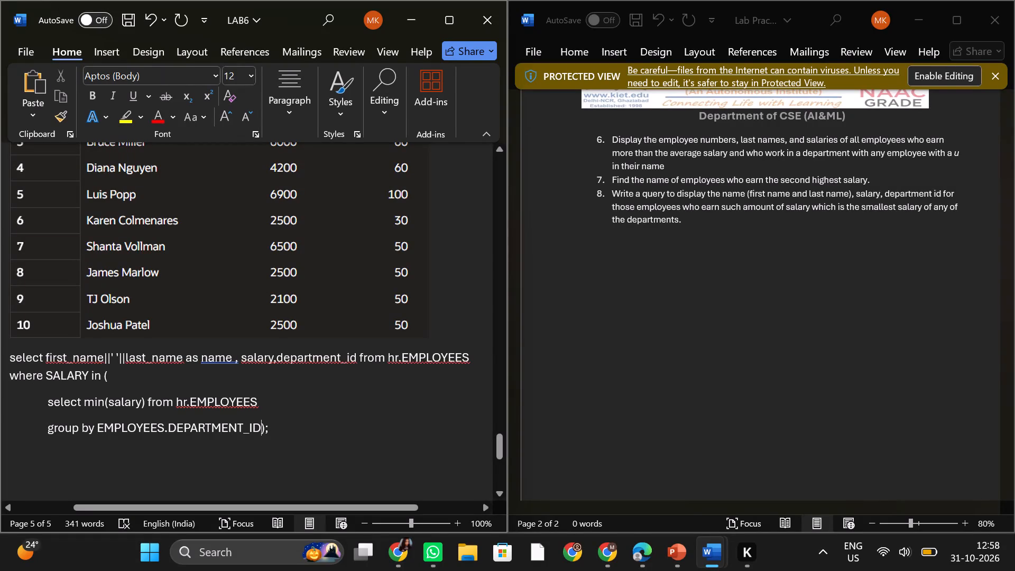
{"action": "key", "text": "Return"}
Return to the beginning of the LAB6 document and maximize its window.
{"action": "scroll", "coordinate": [164, 459], "scroll_direction": "up", "scroll_amount": 2}
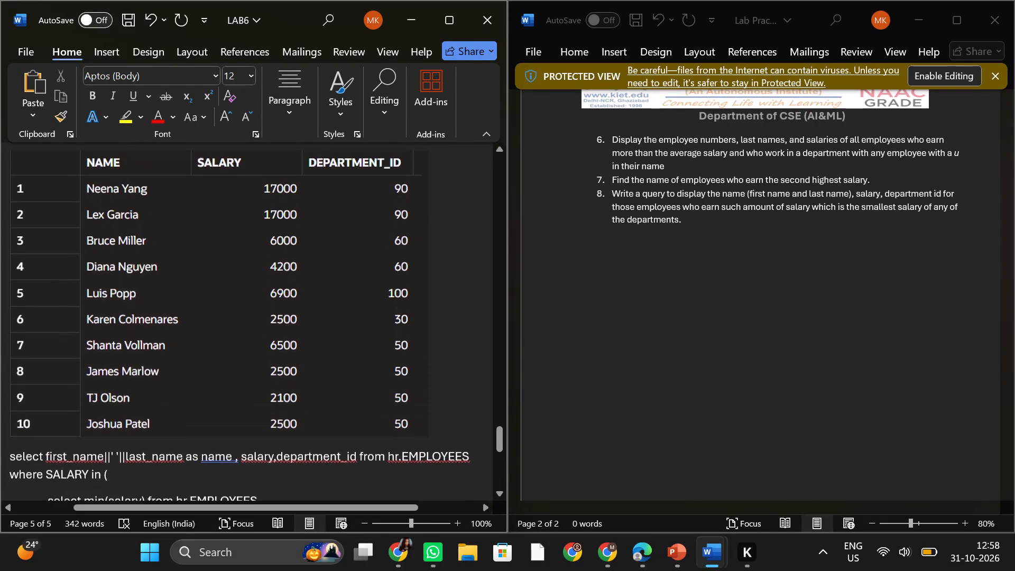
{"action": "scroll", "coordinate": [164, 459], "scroll_direction": "up", "scroll_amount": 4}
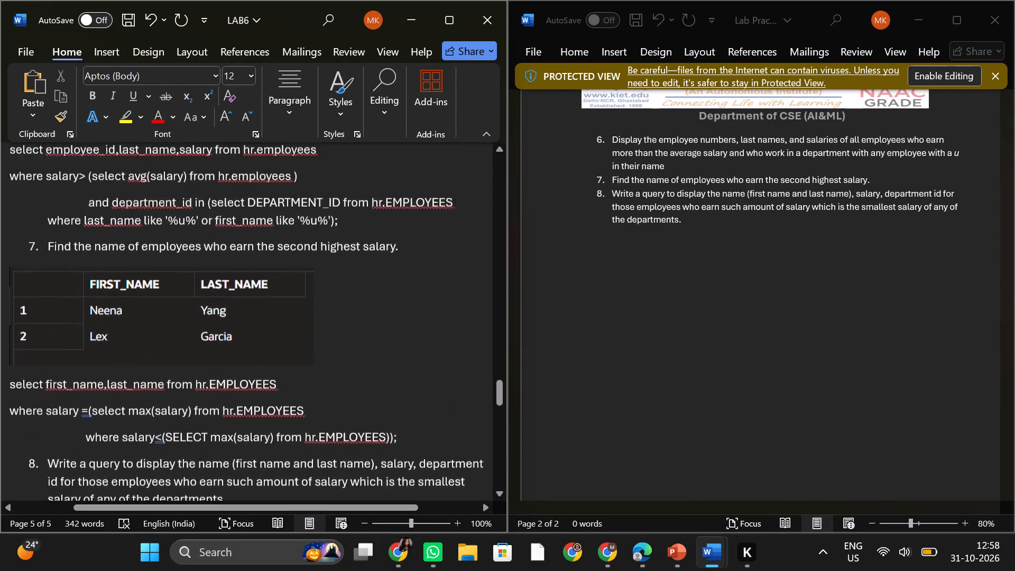
{"action": "scroll", "coordinate": [164, 459], "scroll_direction": "up", "scroll_amount": 6}
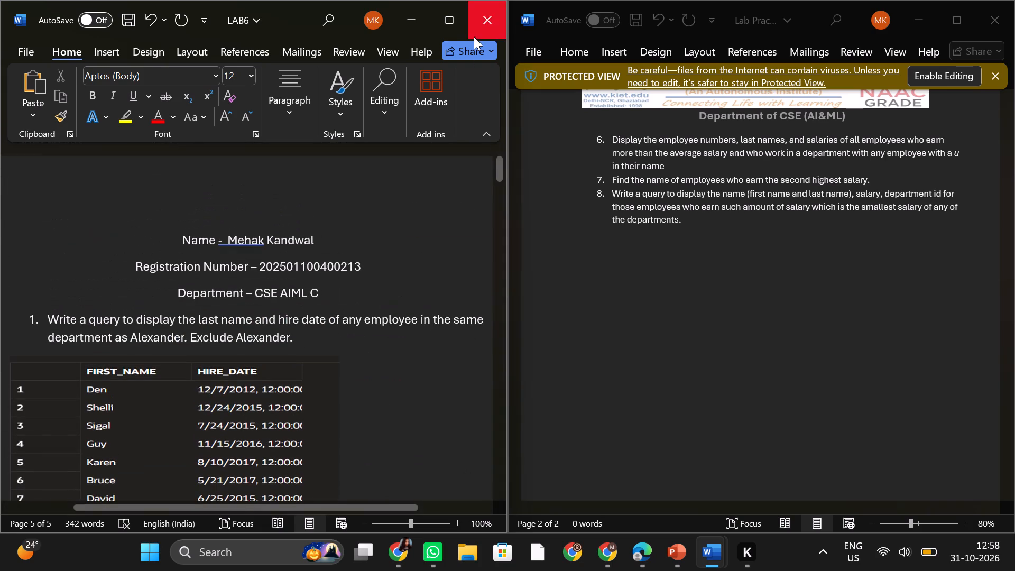
{"action": "left_click", "coordinate": [445, 24]}
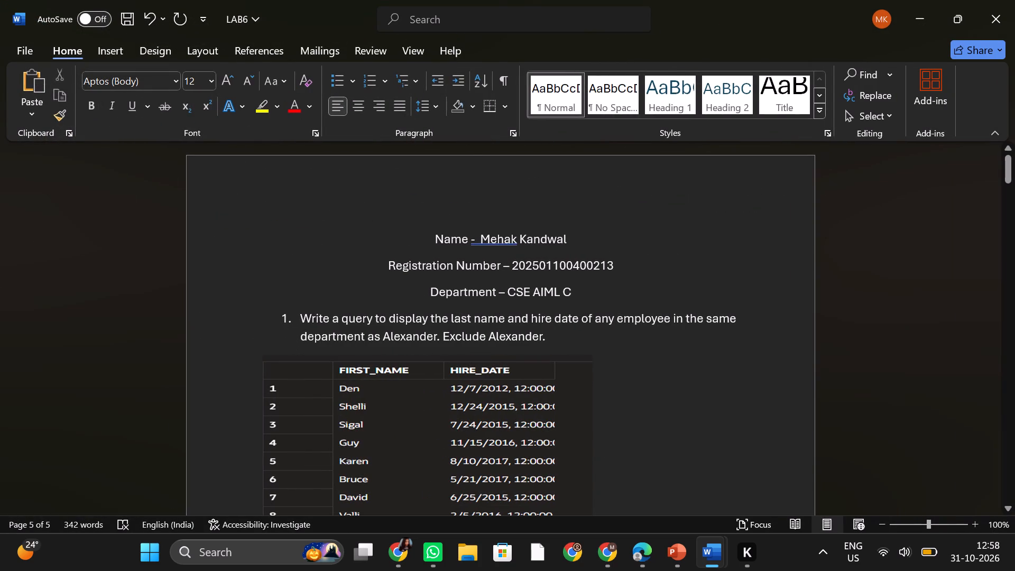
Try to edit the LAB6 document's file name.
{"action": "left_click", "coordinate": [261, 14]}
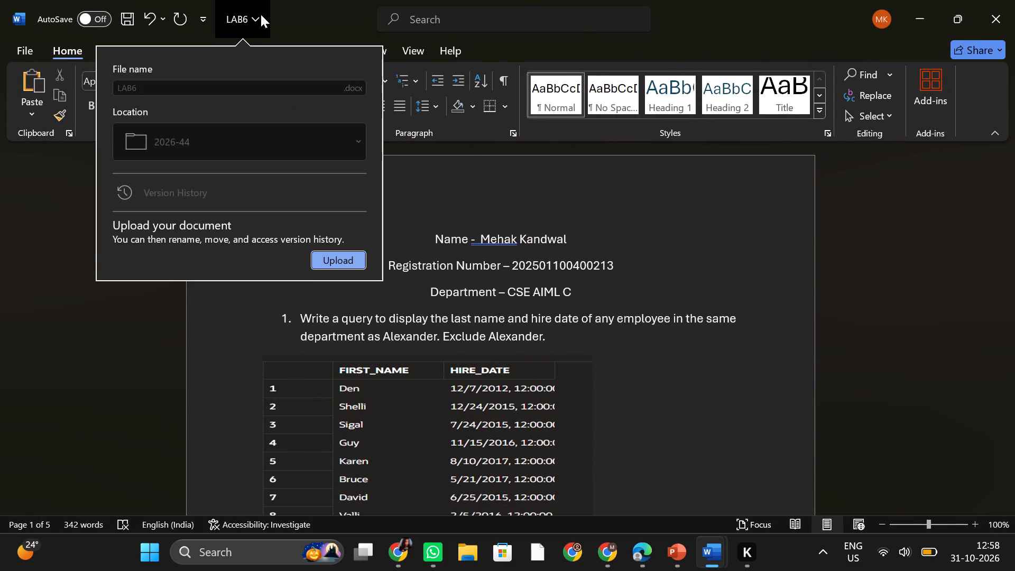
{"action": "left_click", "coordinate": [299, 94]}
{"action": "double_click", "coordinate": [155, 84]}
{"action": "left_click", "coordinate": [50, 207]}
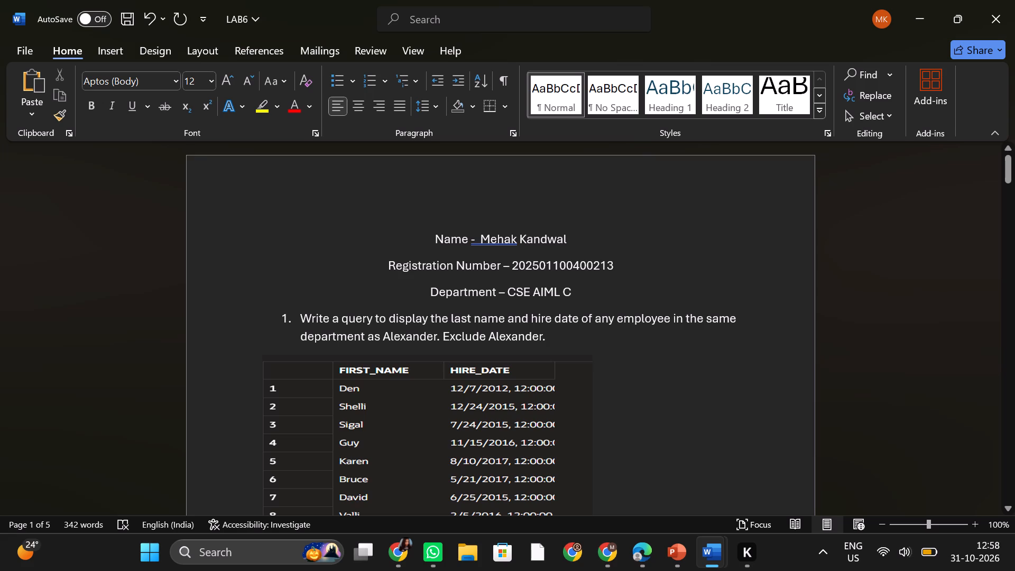
Review the layout of the questions, result tables and SQL answers across the LAB6 document.
{"action": "scroll", "coordinate": [152, 196], "scroll_direction": "down", "scroll_amount": 1}
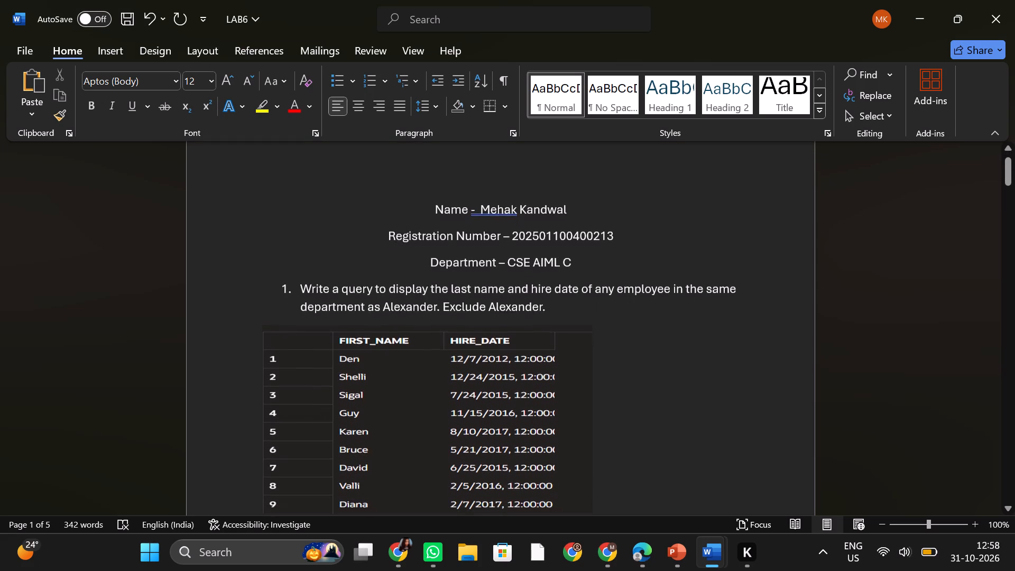
{"action": "scroll", "coordinate": [152, 196], "scroll_direction": "down", "scroll_amount": 2}
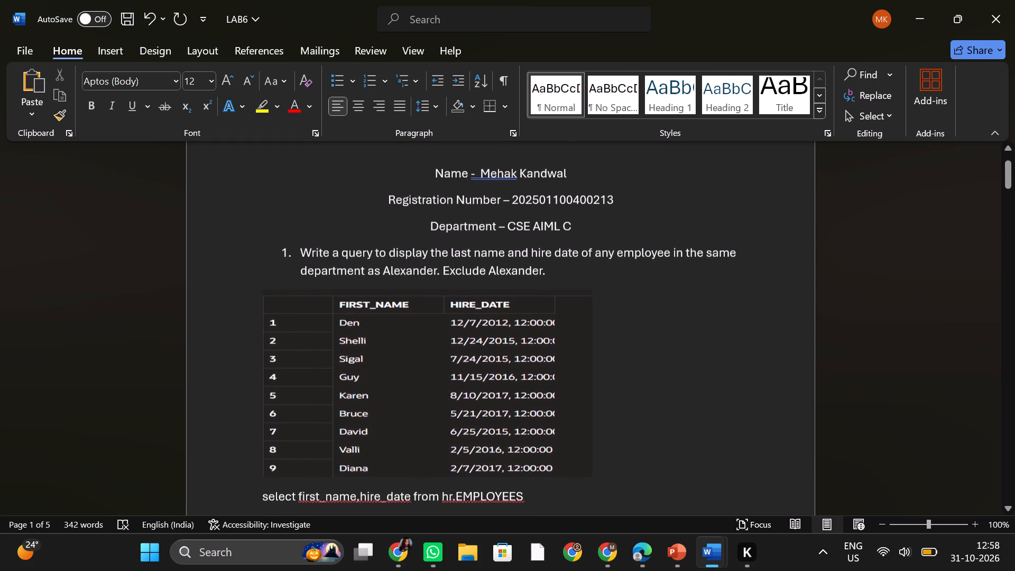
{"action": "scroll", "coordinate": [152, 196], "scroll_direction": "down", "scroll_amount": 4}
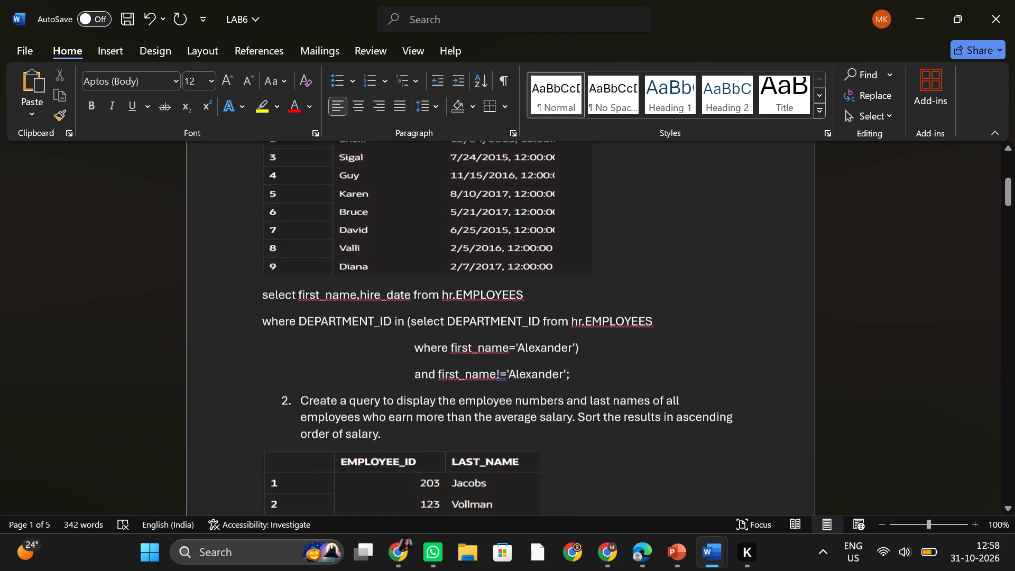
{"action": "scroll", "coordinate": [152, 196], "scroll_direction": "down", "scroll_amount": 5}
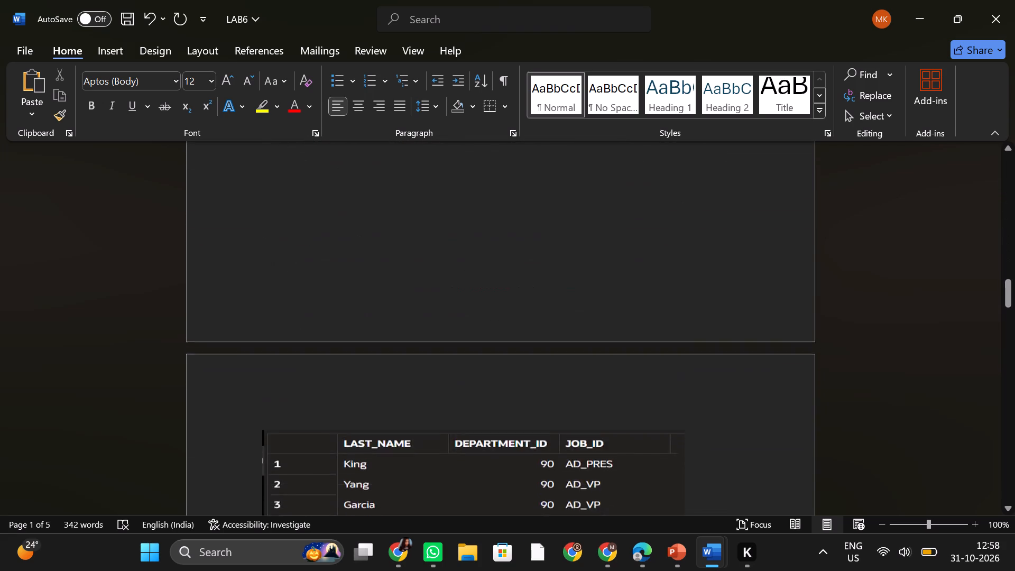
{"action": "scroll", "coordinate": [152, 196], "scroll_direction": "down", "scroll_amount": 2}
{"action": "scroll", "coordinate": [152, 196], "scroll_direction": "up", "scroll_amount": 5}
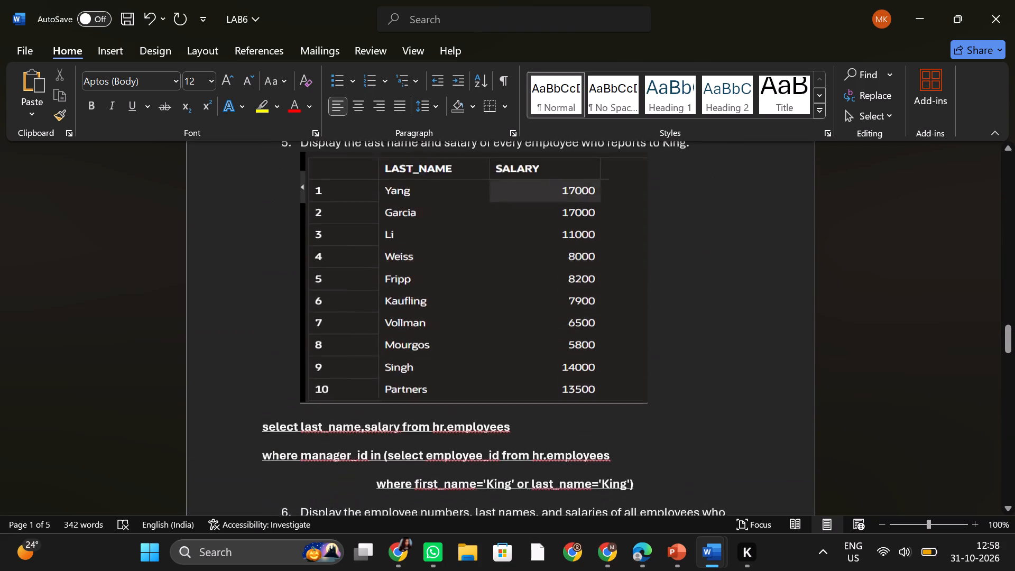
{"action": "scroll", "coordinate": [152, 196], "scroll_direction": "up", "scroll_amount": 5}
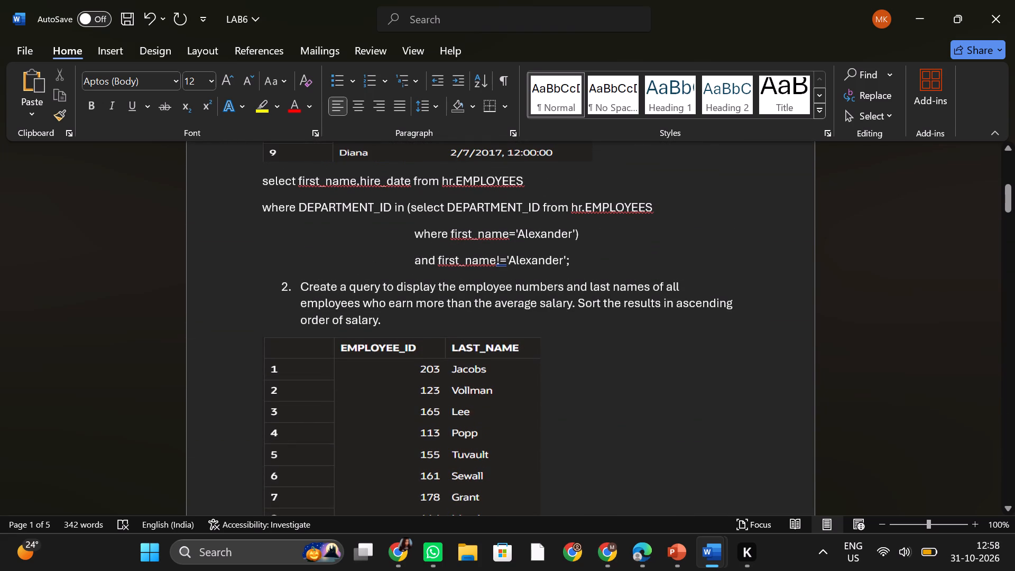
{"action": "scroll", "coordinate": [871, 253], "scroll_direction": "up", "scroll_amount": 5}
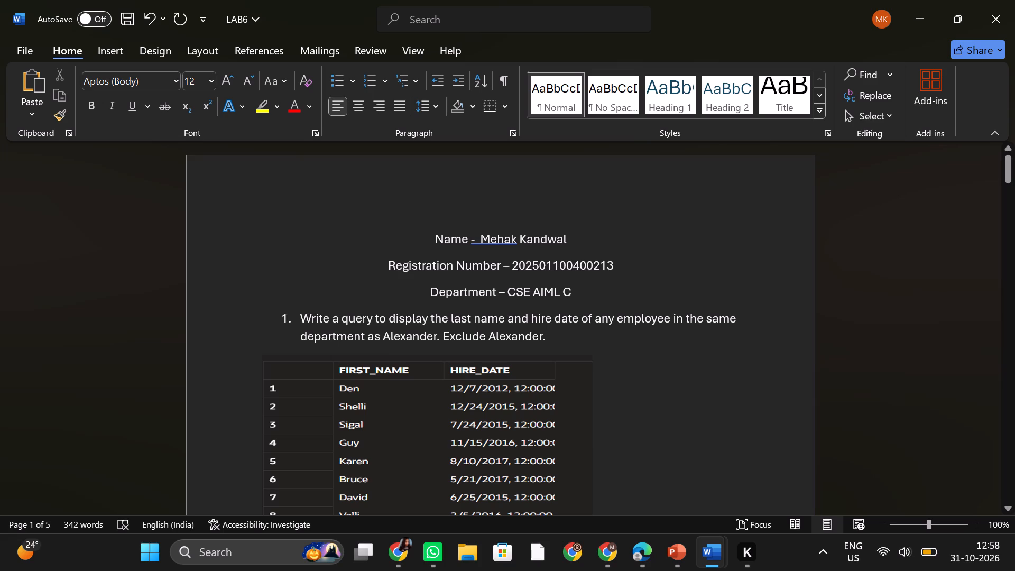
Add a centred line reading "LAB:6" above the Name line on the first page.
{"action": "left_click", "coordinate": [417, 210]}
{"action": "left_click", "coordinate": [433, 203]}
{"action": "key", "text": "Return"}
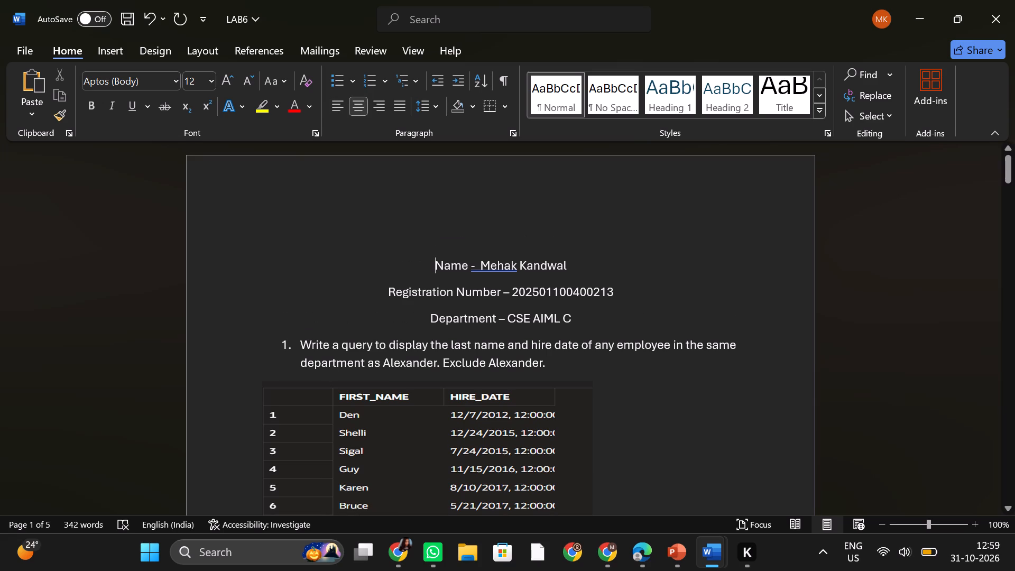
{"action": "left_click", "coordinate": [438, 234]}
{"action": "key", "text": "shift+l"}
{"action": "type", "text": "AB"}
{"action": "key", "text": "shift+colon"}
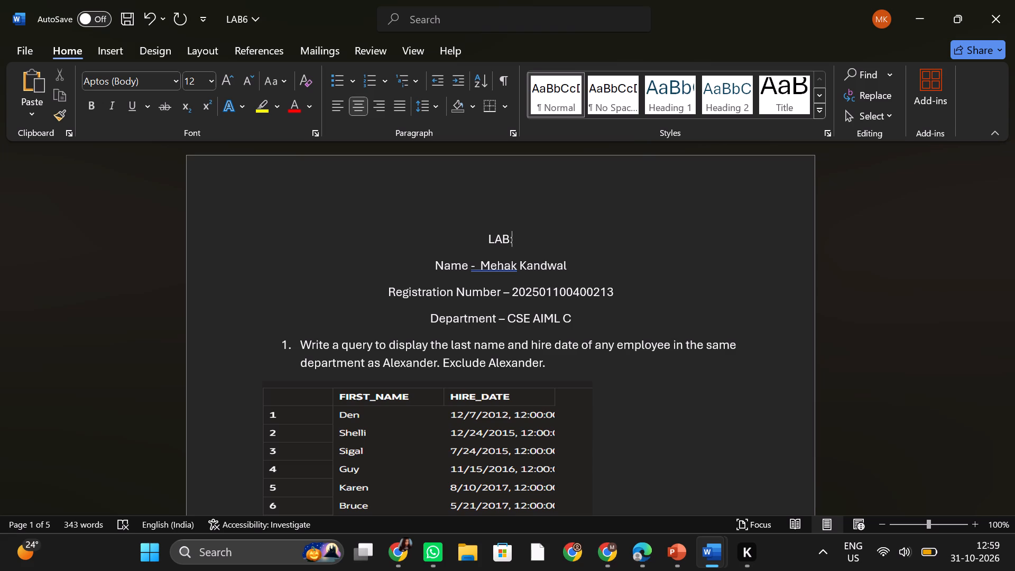
{"action": "key", "text": "6"}
{"action": "key", "text": "space"}
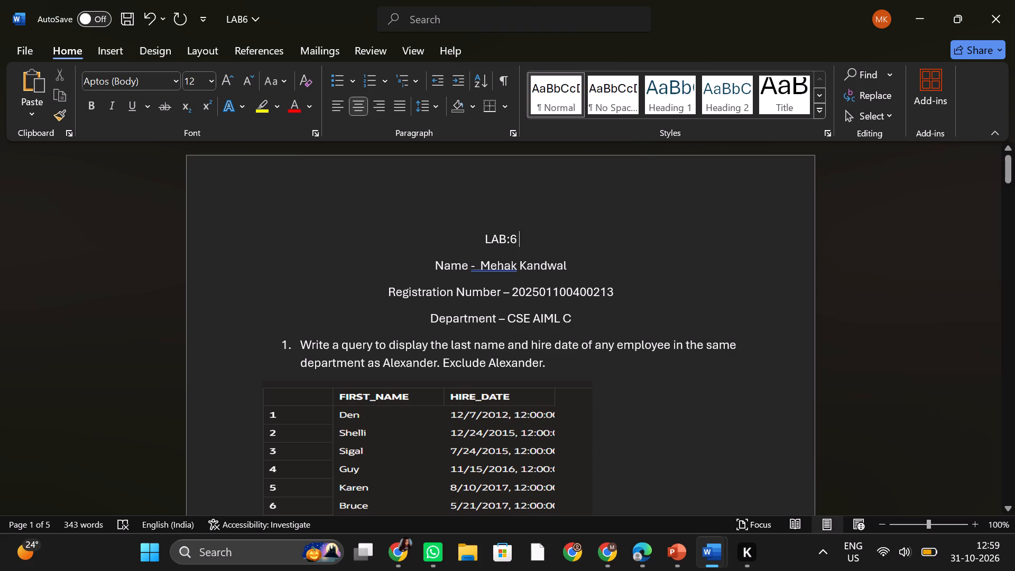
Select the "LAB:6" title line above the Name line.
{"action": "left_click_drag", "start_coordinate": [543, 238], "coordinate": [458, 241]}
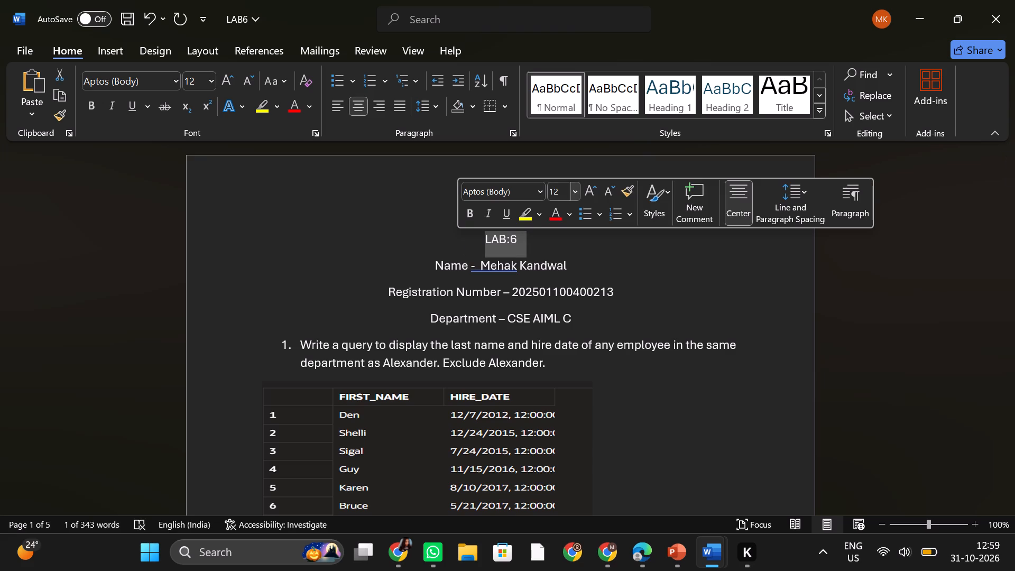
Set the font size of the "LAB:6" title line to 28 and deselect it.
{"action": "left_click", "coordinate": [576, 191]}
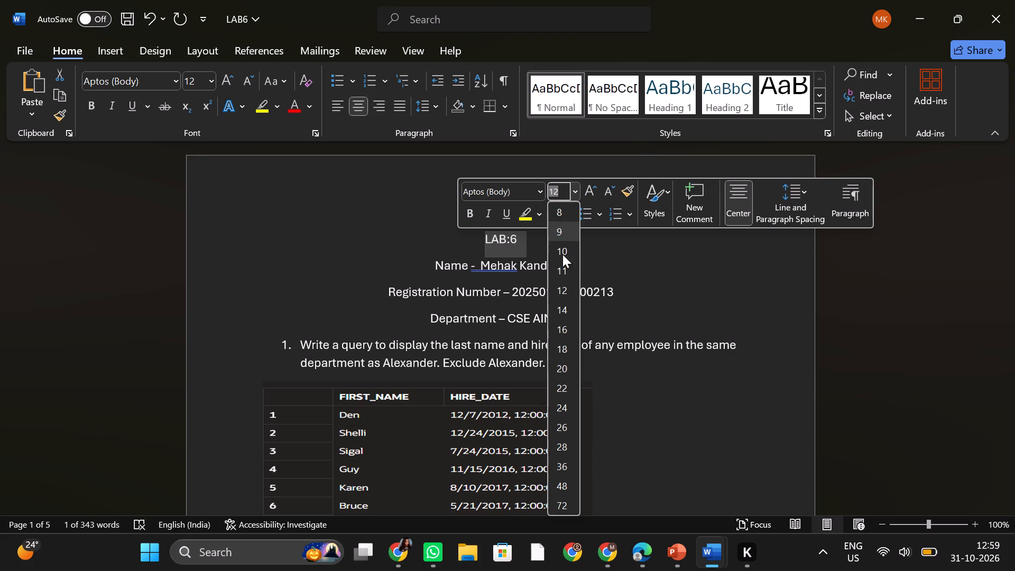
{"action": "left_click", "coordinate": [570, 438]}
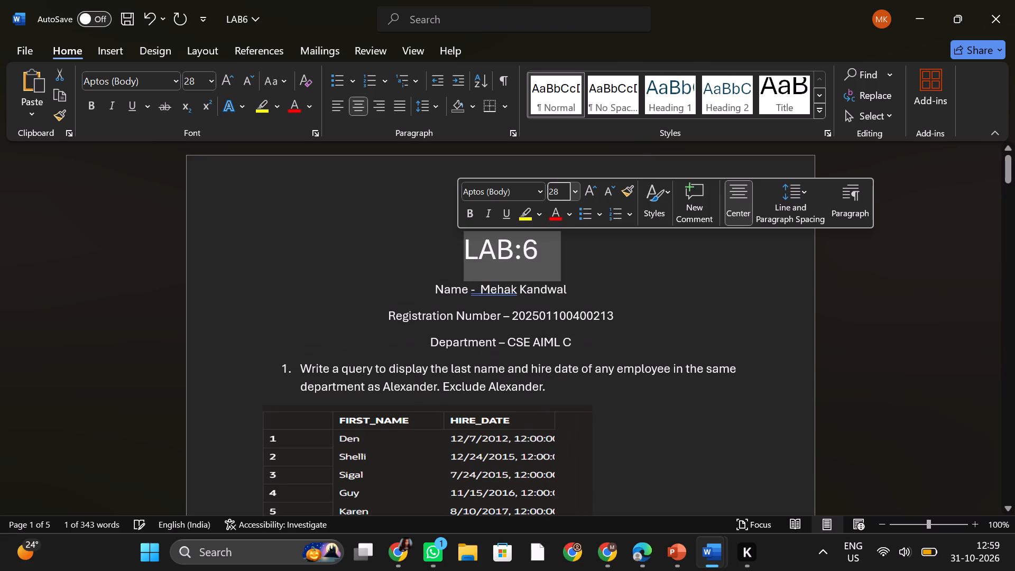
{"action": "left_click", "coordinate": [716, 314]}
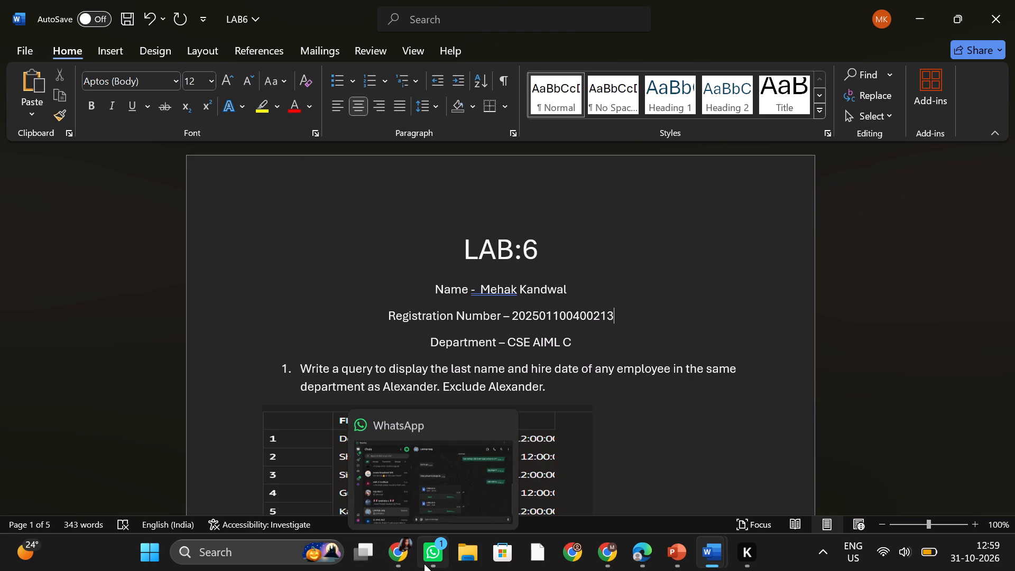
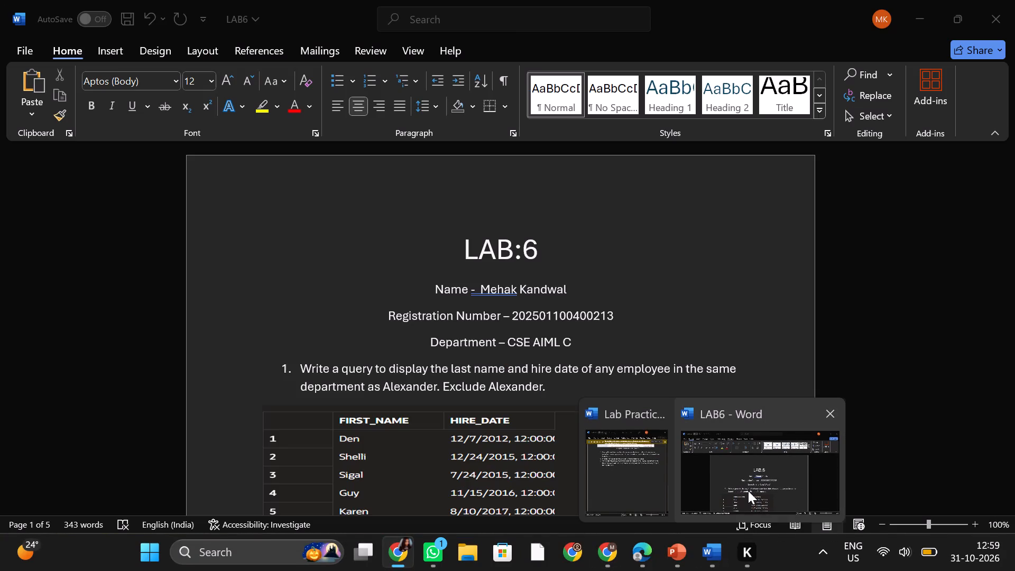
Switch to the LAB6 document in Word and open its sharing options.
{"action": "left_click", "coordinate": [748, 491]}
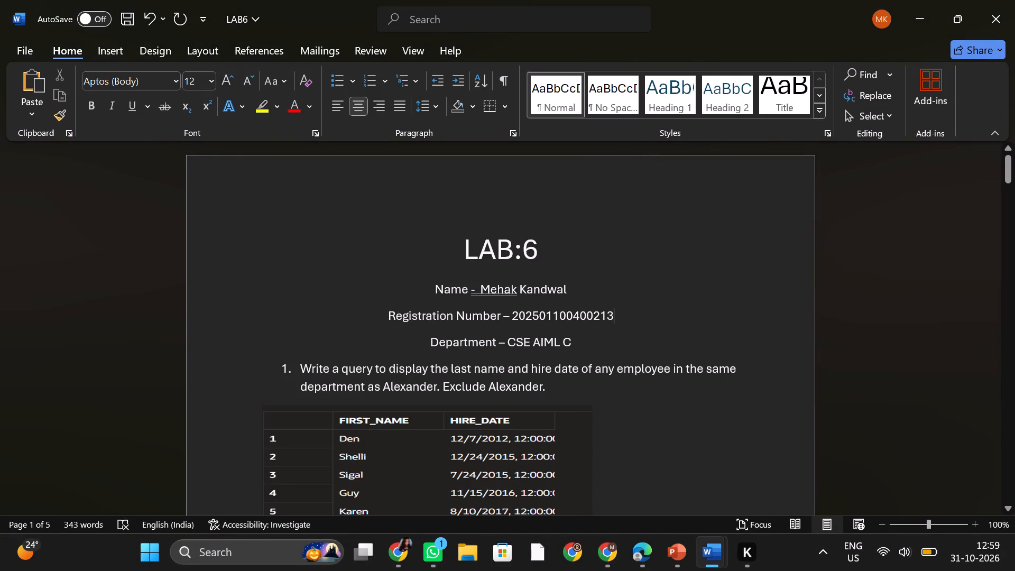
{"action": "left_click", "coordinate": [998, 49]}
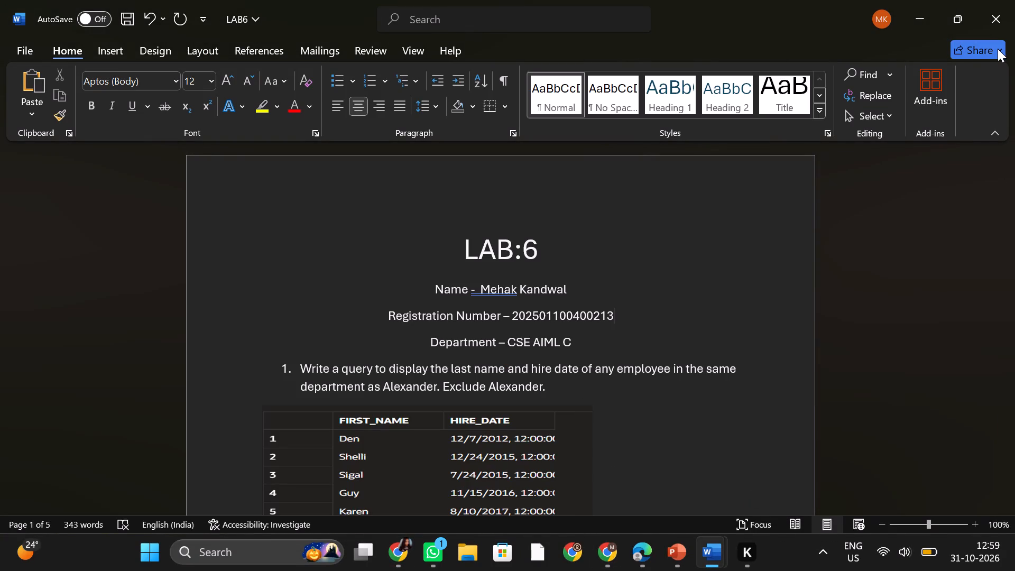
Turn on AutoSave for the LAB6 document by uploading it to OneDrive - Personal.
{"action": "left_click", "coordinate": [875, 245]}
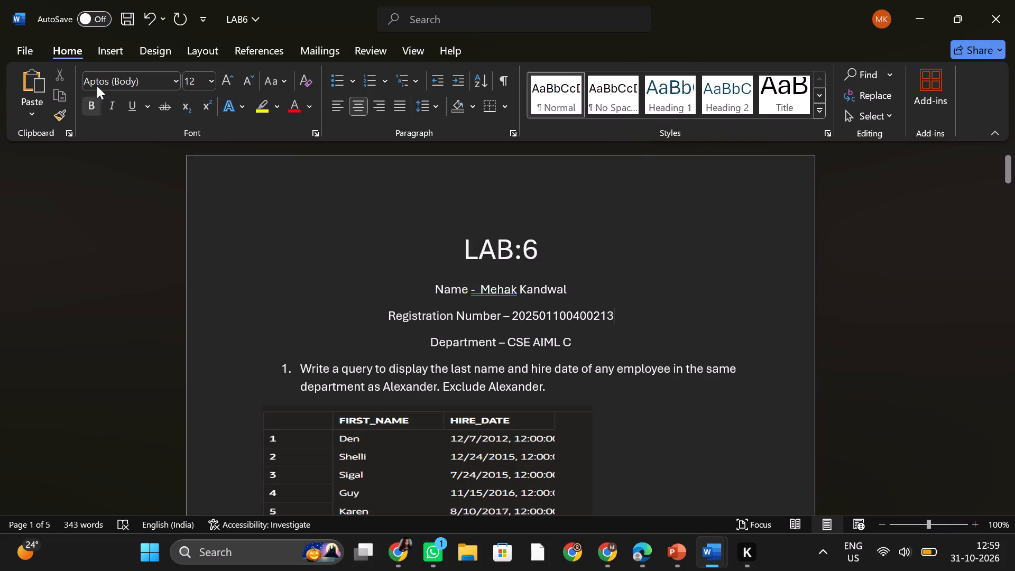
{"action": "left_click", "coordinate": [85, 20]}
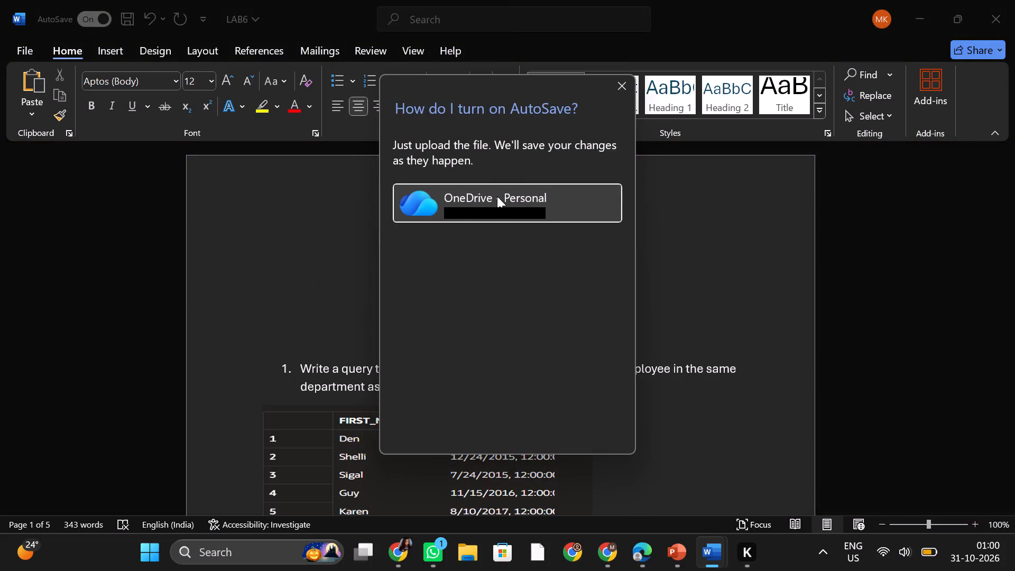
{"action": "left_click", "coordinate": [438, 205]}
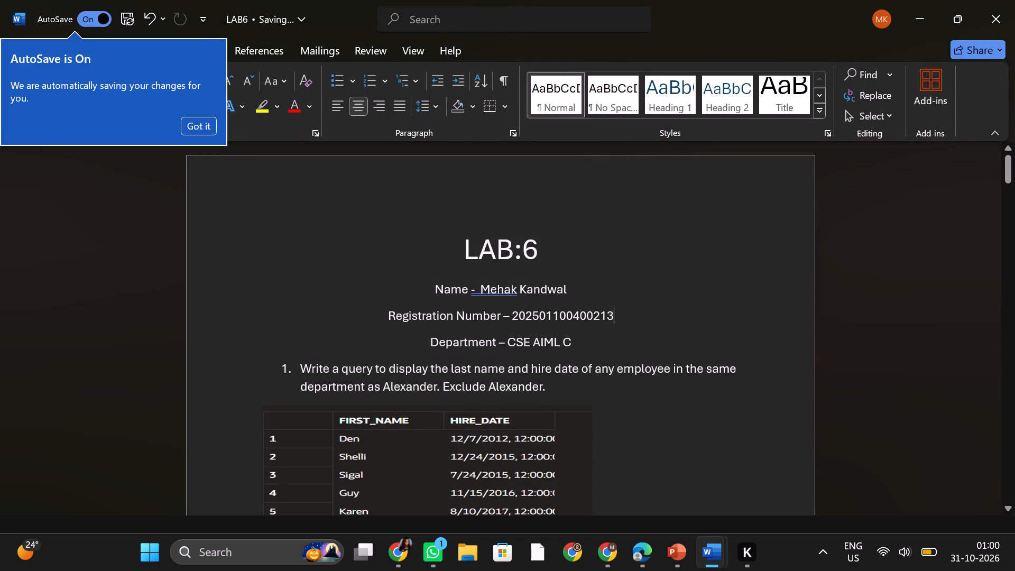
{"action": "left_click", "coordinate": [195, 128]}
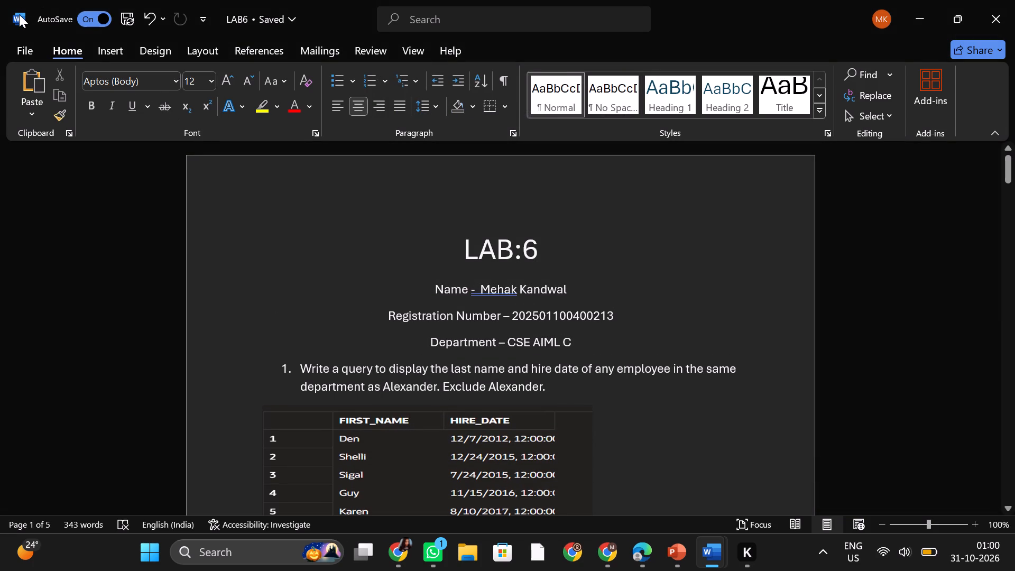
{"action": "left_click", "coordinate": [17, 16]}
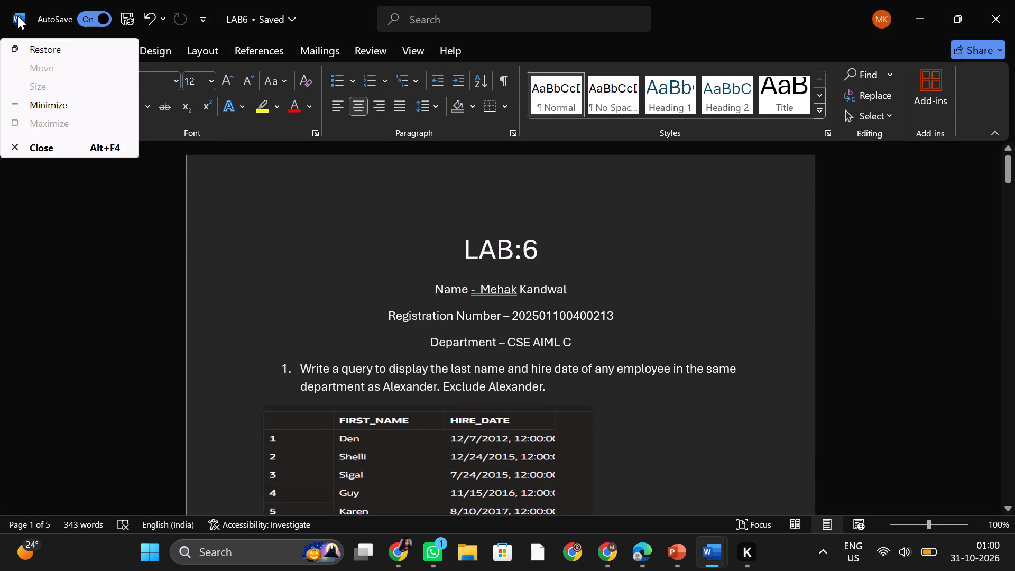
{"action": "left_click", "coordinate": [52, 233]}
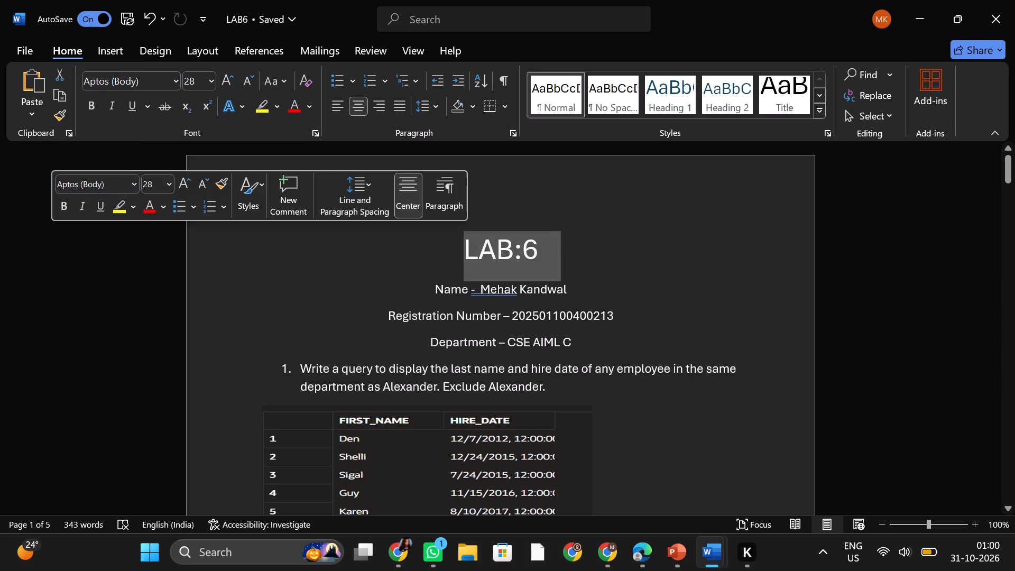
Rename the document file as LAB6 followed by the student's first and last name, separated by underscores.
{"action": "left_click", "coordinate": [256, 21]}
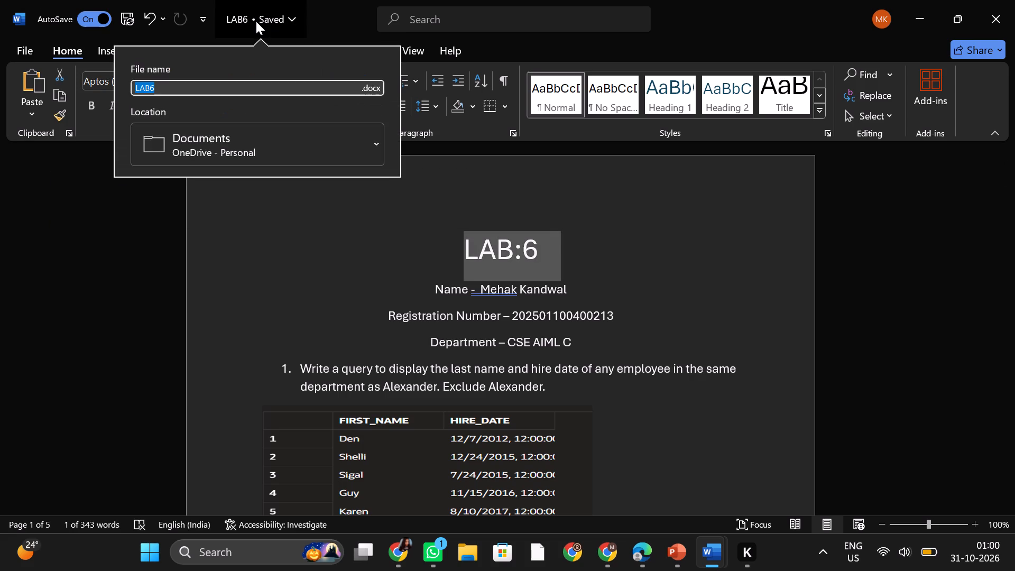
{"action": "left_click", "coordinate": [207, 92]}
{"action": "triple_click", "coordinate": [207, 92]}
{"action": "key", "text": "BackSpace"}
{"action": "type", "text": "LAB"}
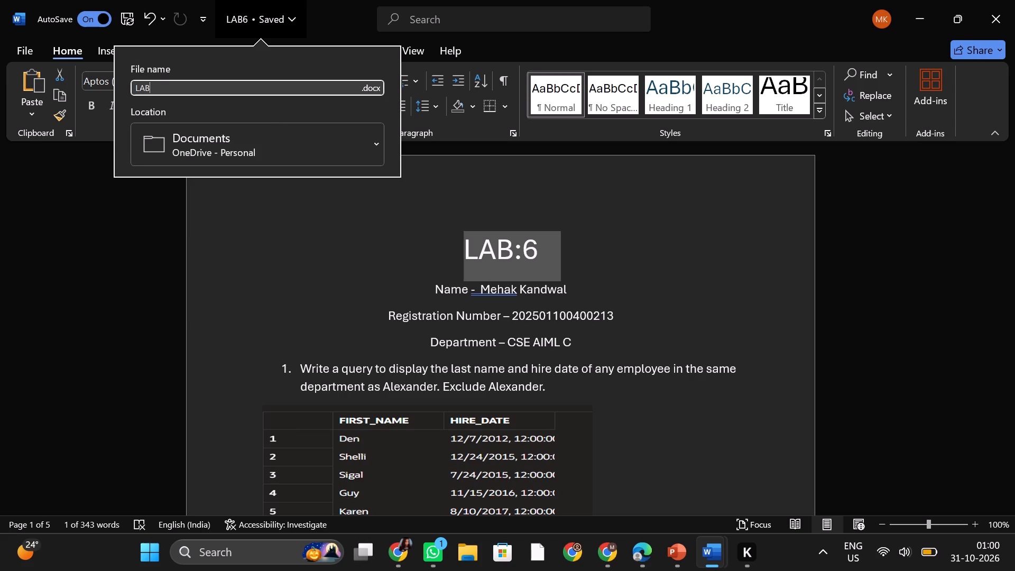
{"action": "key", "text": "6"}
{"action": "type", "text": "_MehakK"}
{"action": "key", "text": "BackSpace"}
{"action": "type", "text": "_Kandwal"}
Browse the OneDrive - Personal folders above Documents as possible locations for the file, and leave without moving it.
{"action": "left_click", "coordinate": [342, 128]}
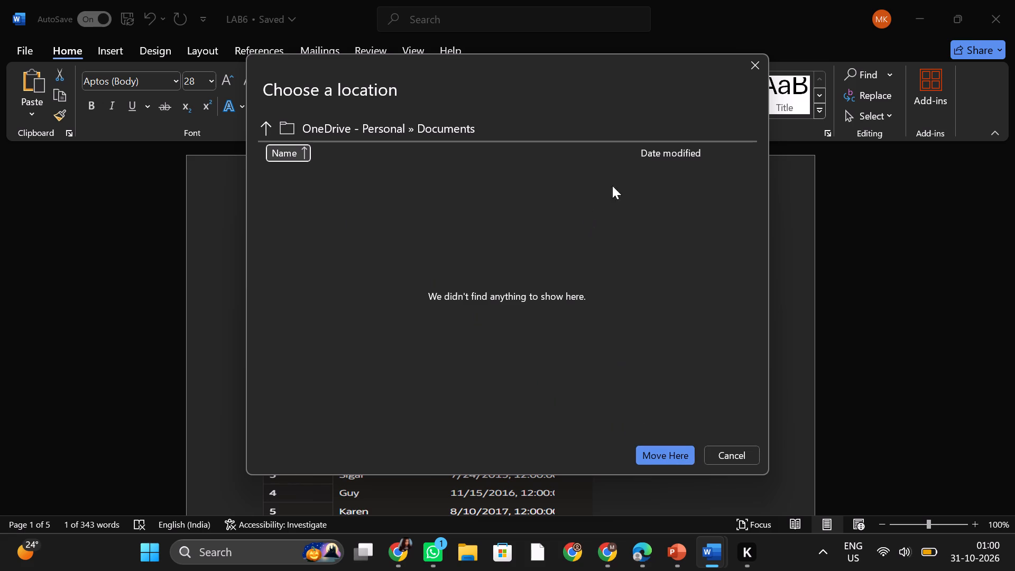
{"action": "left_click", "coordinate": [552, 124]}
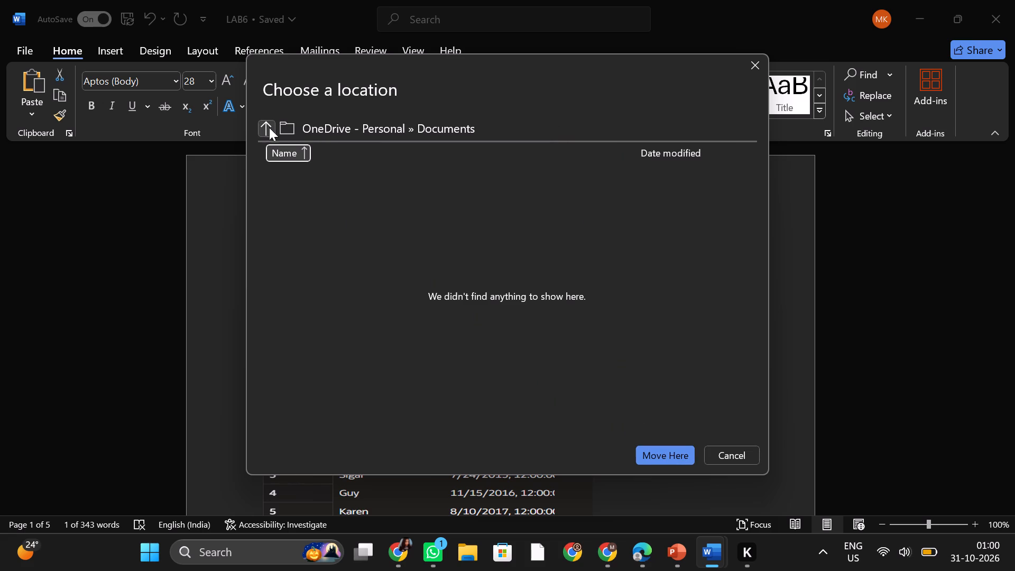
{"action": "left_click", "coordinate": [267, 128]}
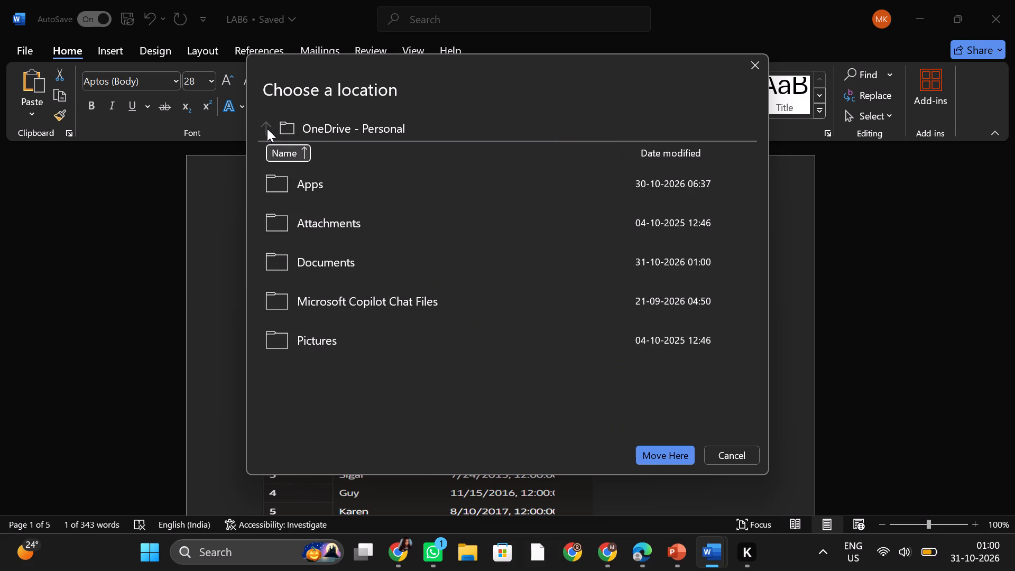
{"action": "left_click", "coordinate": [267, 128]}
{"action": "left_click", "coordinate": [862, 351]}
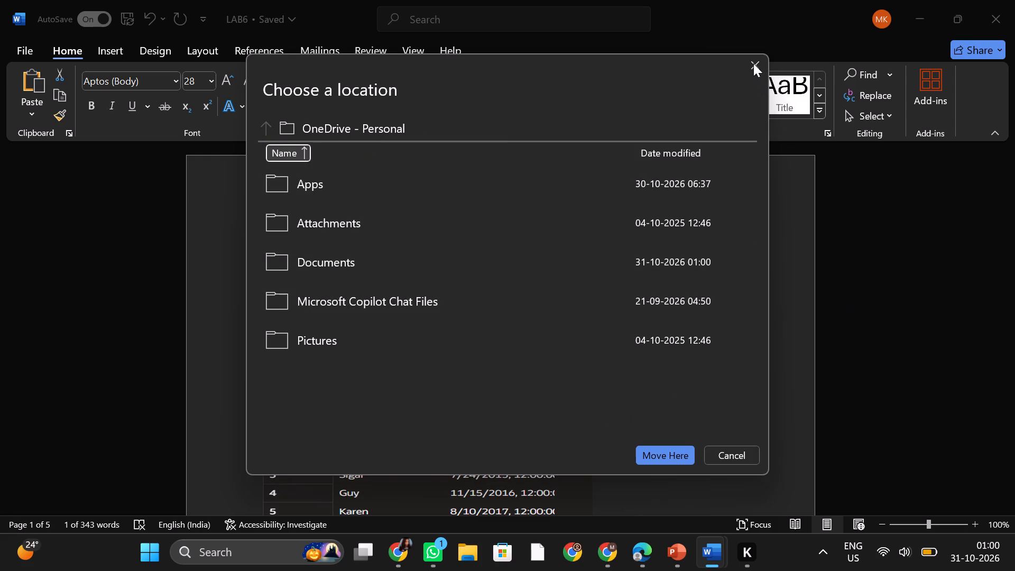
{"action": "left_click", "coordinate": [753, 62]}
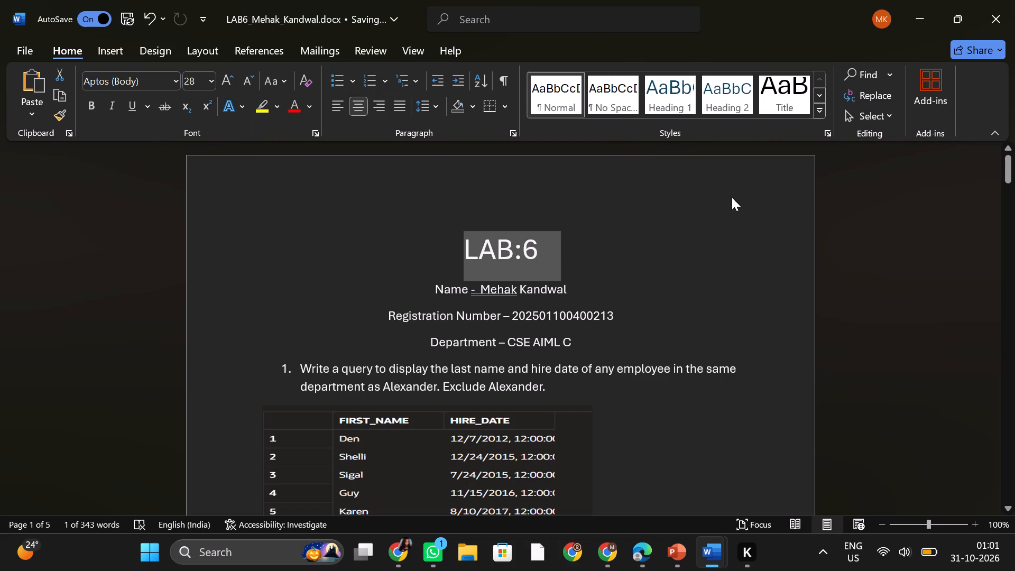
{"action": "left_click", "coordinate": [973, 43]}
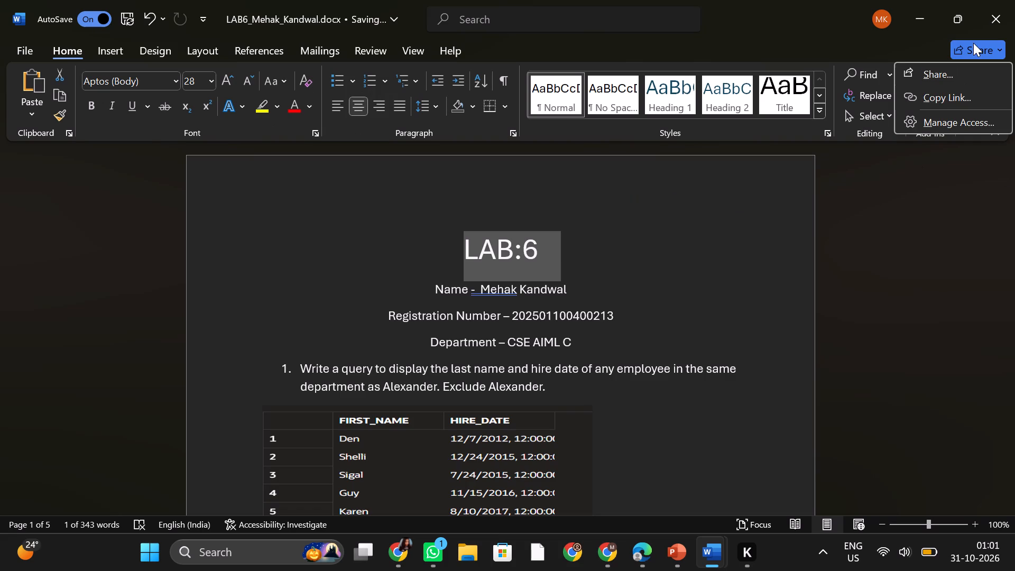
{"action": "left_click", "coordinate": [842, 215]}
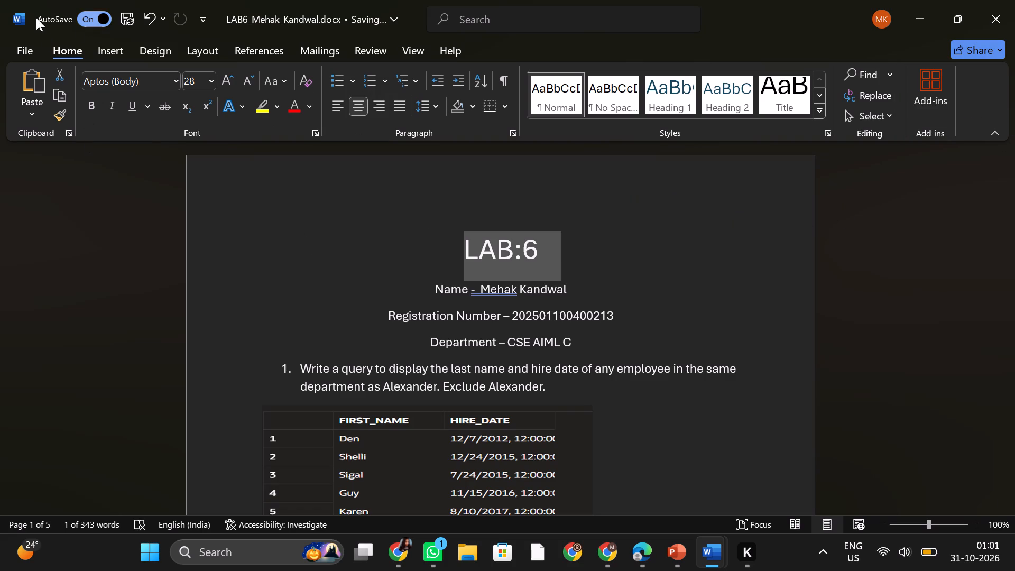
Save the renamed LAB6 document.
{"action": "left_click", "coordinate": [125, 17]}
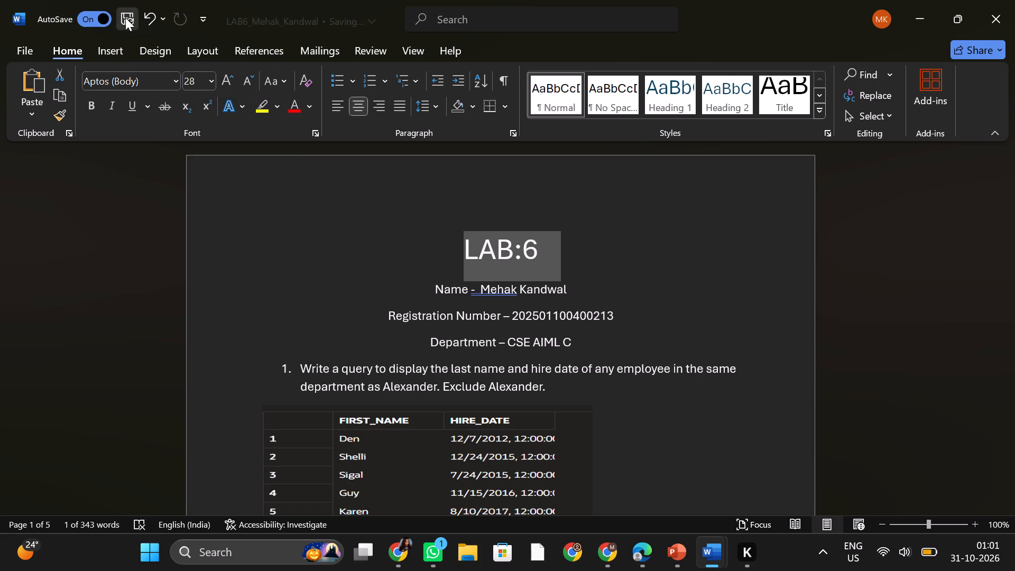
{"action": "left_click", "coordinate": [22, 21]}
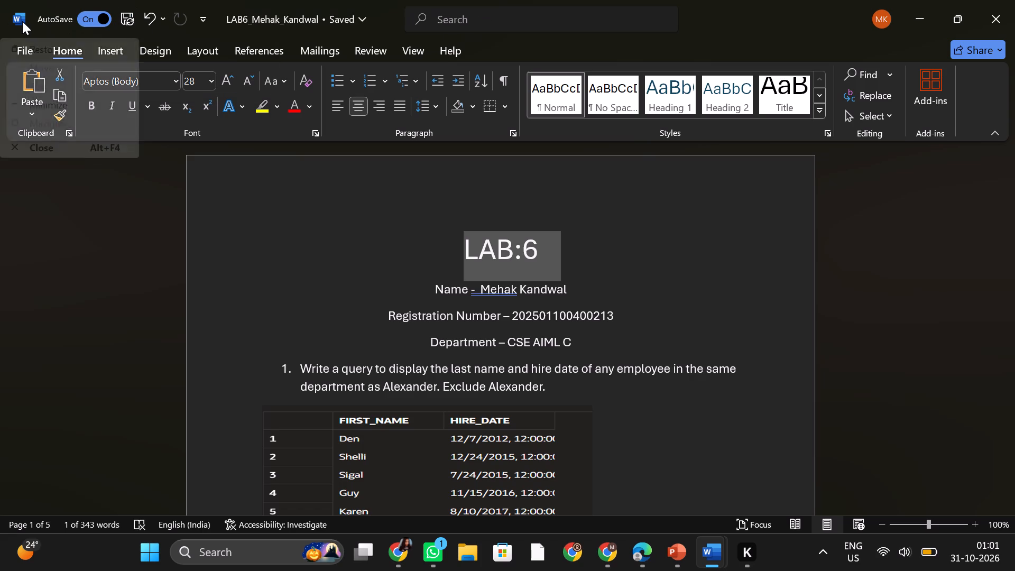
{"action": "left_click", "coordinate": [62, 281]}
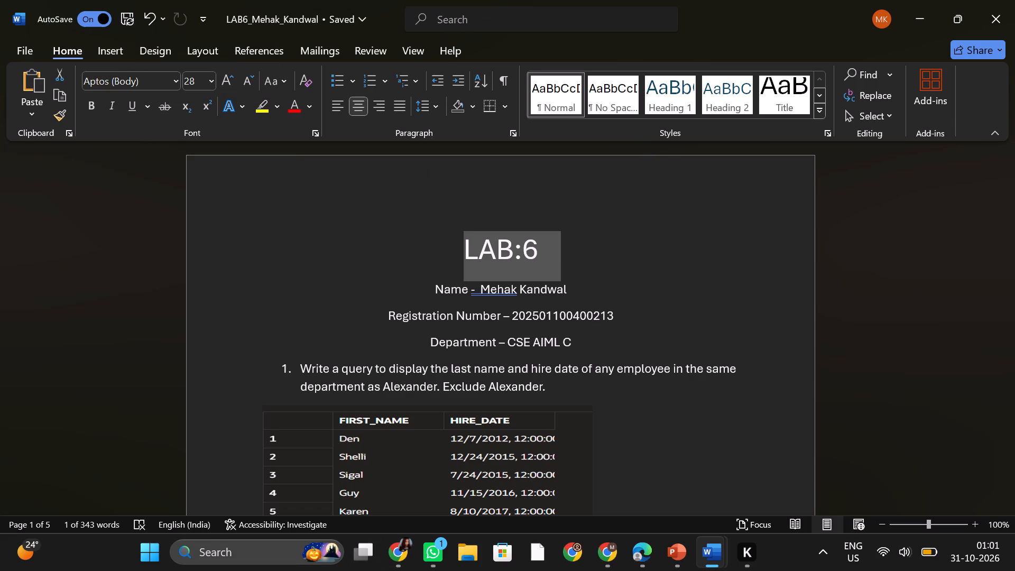
Close the finished LAB6 document.
{"action": "left_click", "coordinate": [995, 11]}
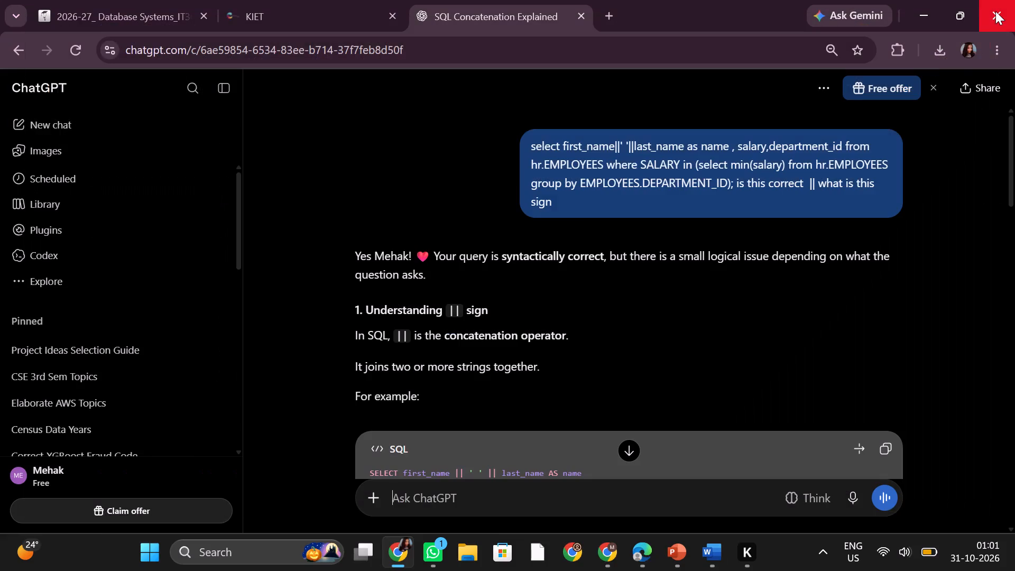
{"action": "left_click", "coordinate": [995, 11]}
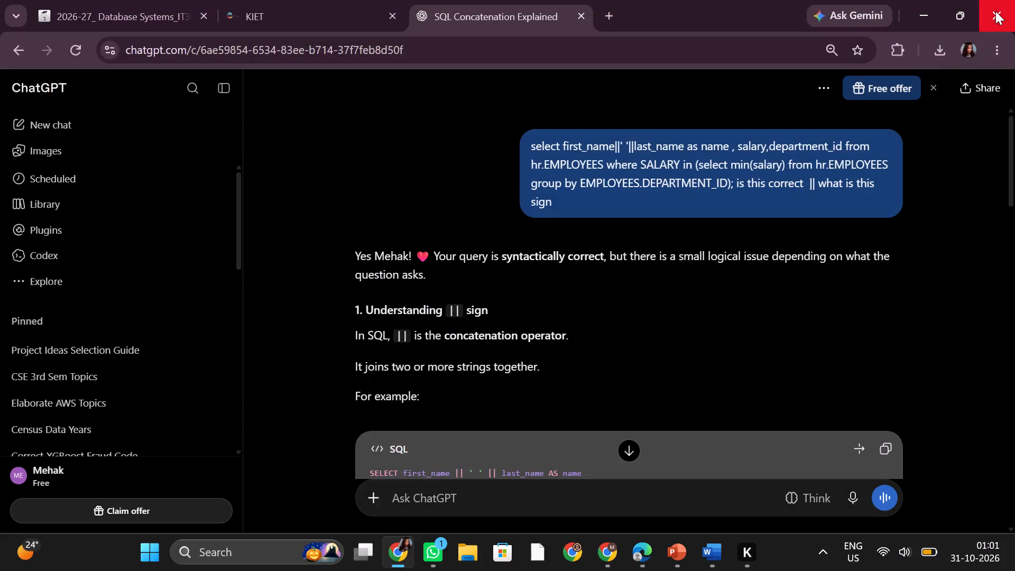
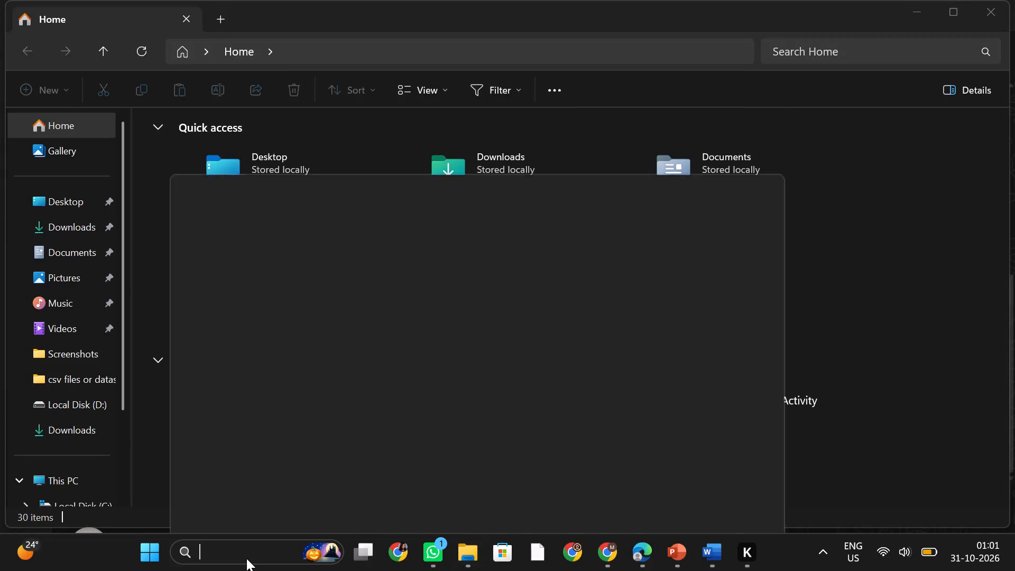
Look through the recent files in File Explorer for the renamed LAB6 document.
{"action": "left_click", "coordinate": [880, 389]}
{"action": "scroll", "coordinate": [372, 487], "scroll_direction": "down", "scroll_amount": 1}
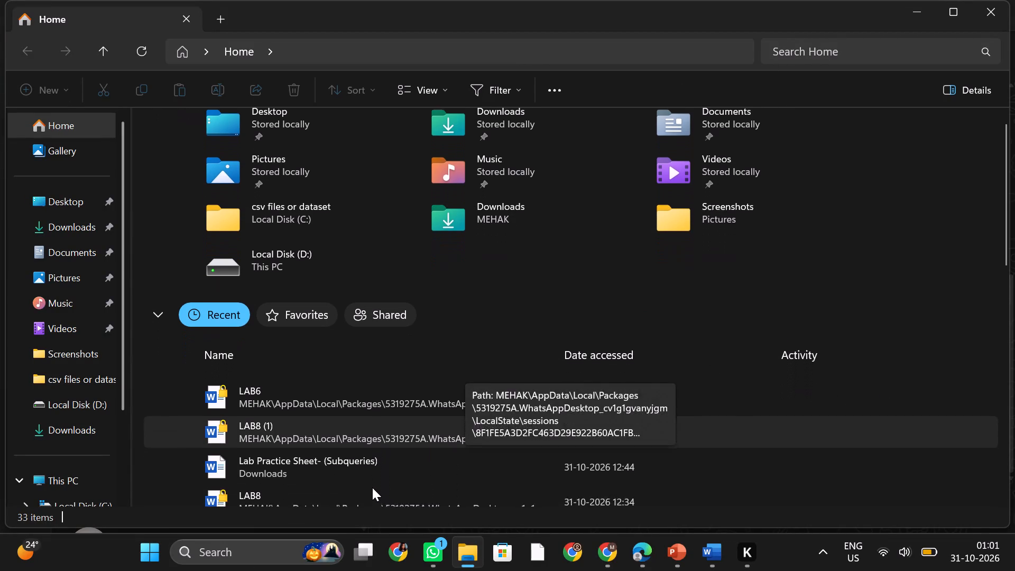
{"action": "scroll", "coordinate": [372, 487], "scroll_direction": "down", "scroll_amount": 1}
Find and launch Word with a search for "docs", and look through its recent documents for the renamed LAB6 file.
{"action": "left_click", "coordinate": [232, 554]}
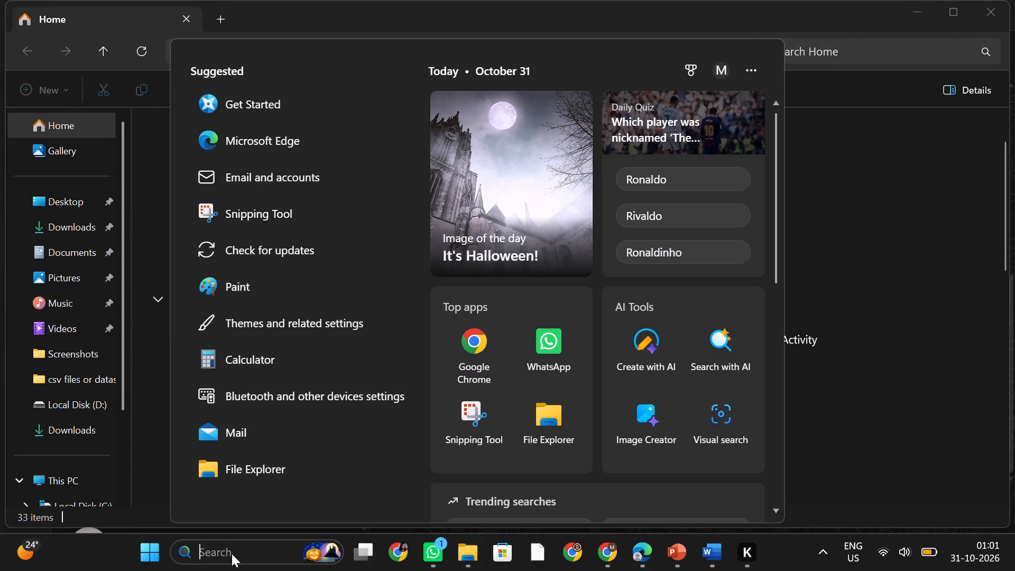
{"action": "type", "text": "docs"}
{"action": "left_click", "coordinate": [348, 145]}
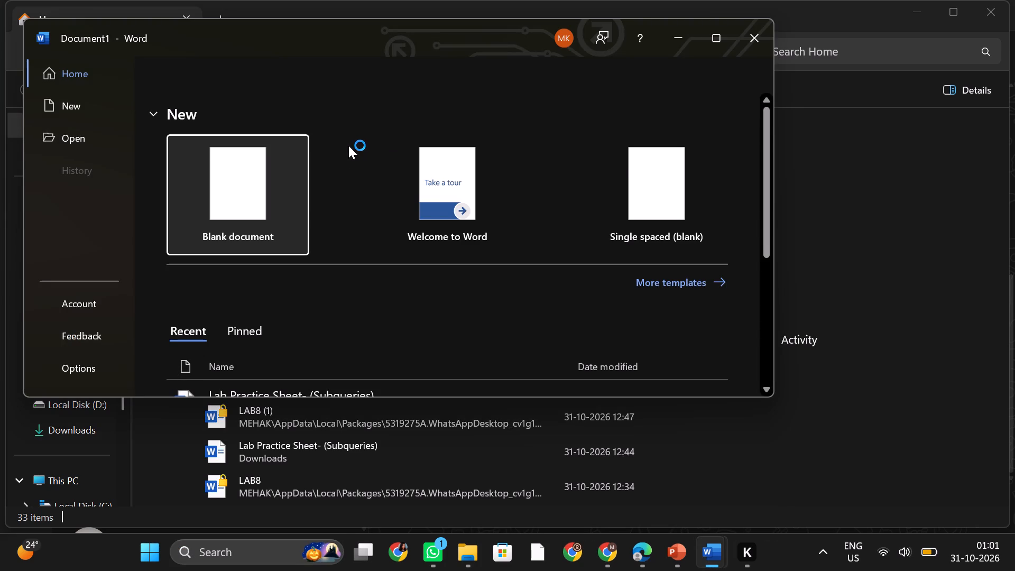
{"action": "scroll", "coordinate": [345, 310], "scroll_direction": "down", "scroll_amount": 1}
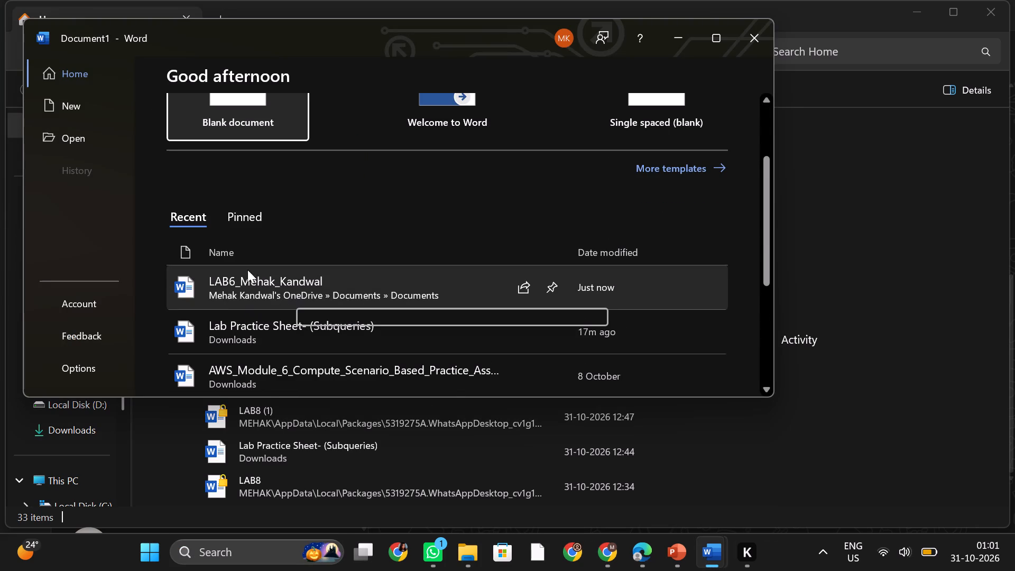
{"action": "scroll", "coordinate": [86, 218], "scroll_direction": "down", "scroll_amount": 1}
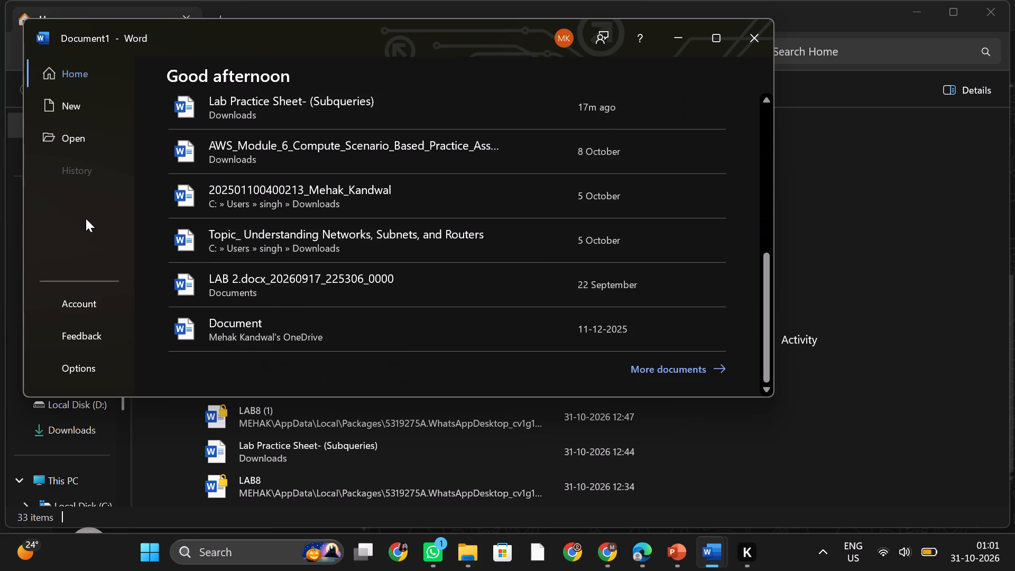
{"action": "scroll", "coordinate": [86, 218], "scroll_direction": "up", "scroll_amount": 4}
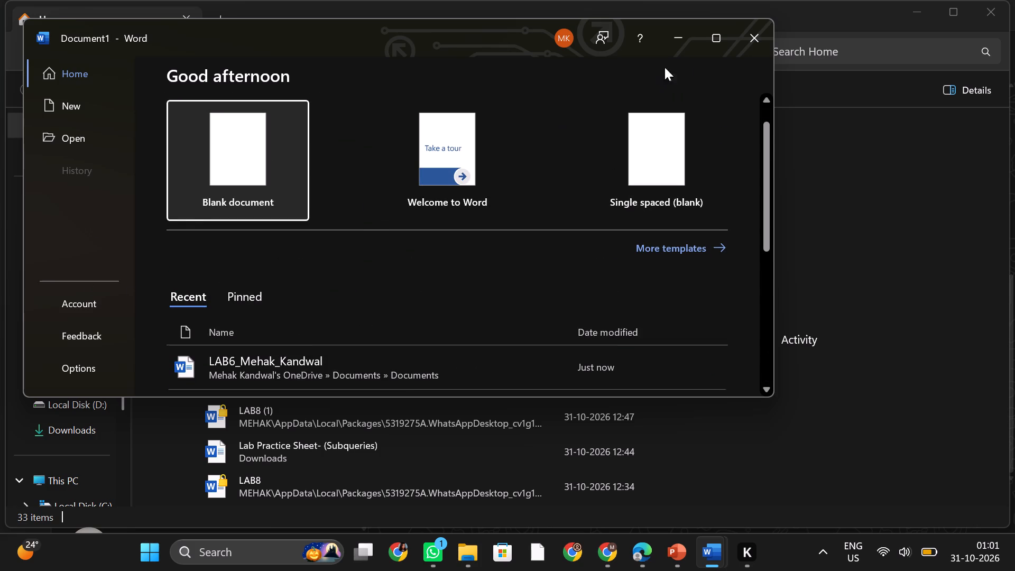
{"action": "left_click", "coordinate": [716, 48]}
{"action": "scroll", "coordinate": [318, 373], "scroll_direction": "down", "scroll_amount": 1}
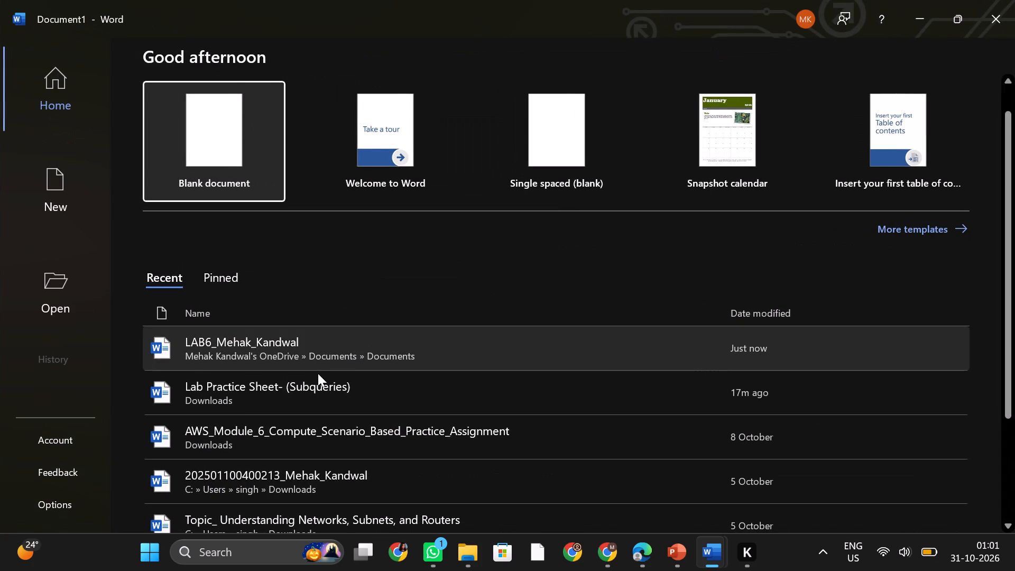
{"action": "scroll", "coordinate": [318, 373], "scroll_direction": "down", "scroll_amount": 1}
{"action": "scroll", "coordinate": [46, 427], "scroll_direction": "down", "scroll_amount": 1}
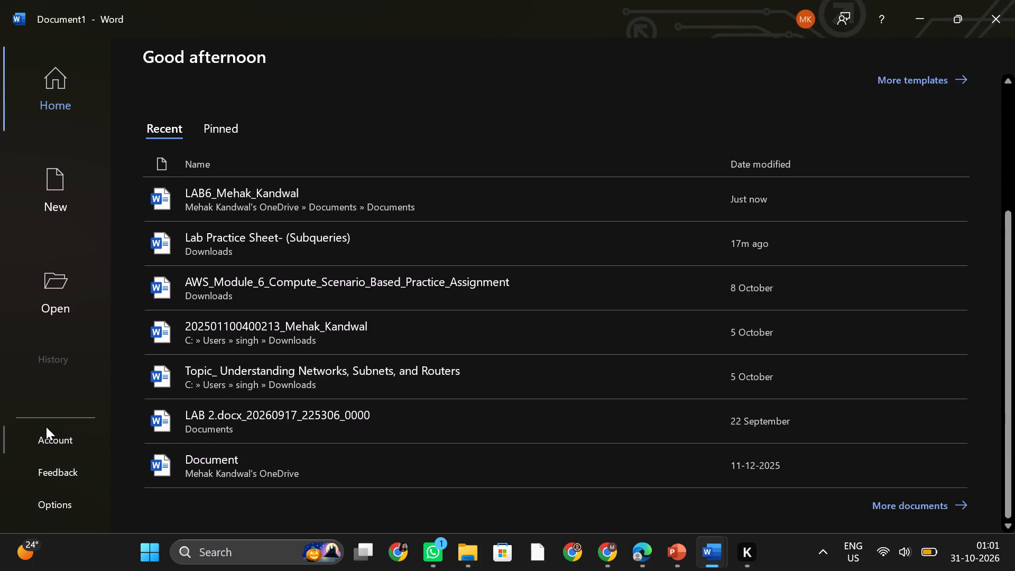
{"action": "scroll", "coordinate": [46, 427], "scroll_direction": "up", "scroll_amount": 3}
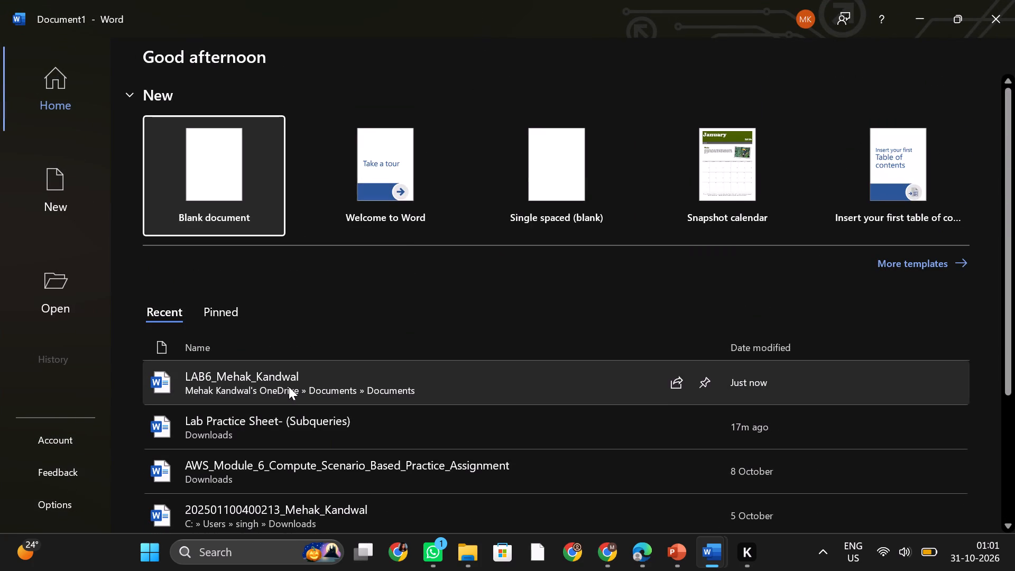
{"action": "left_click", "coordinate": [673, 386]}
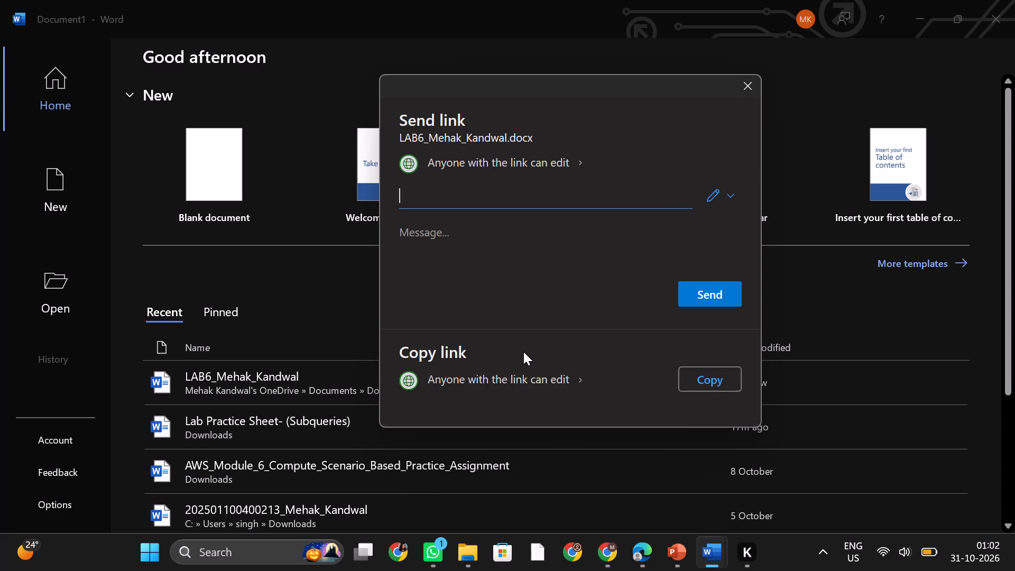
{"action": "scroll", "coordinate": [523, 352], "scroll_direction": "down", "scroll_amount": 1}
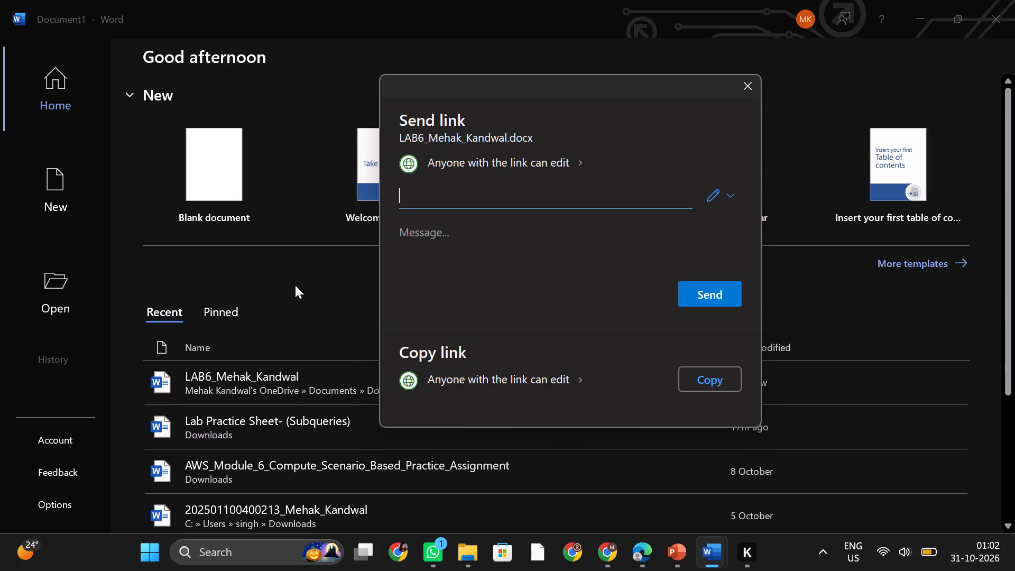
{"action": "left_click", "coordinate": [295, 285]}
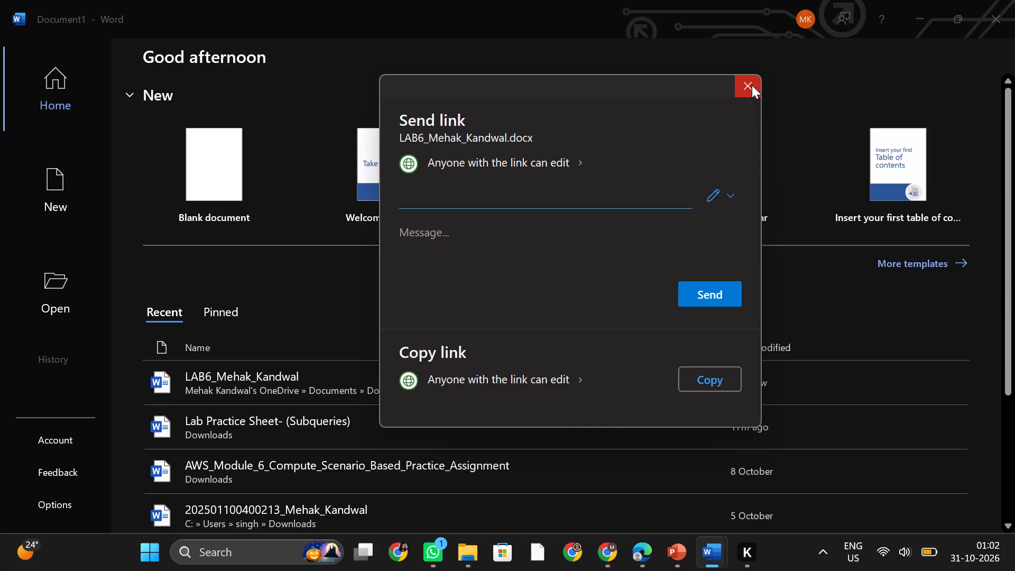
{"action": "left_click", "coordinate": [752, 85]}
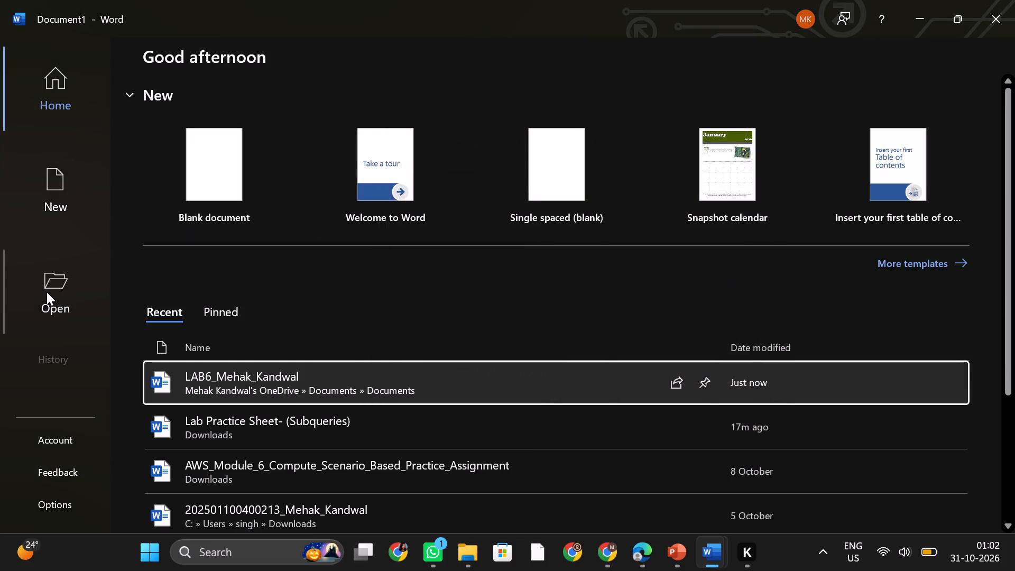
Look for the renamed LAB6 file among the recent documents and in the Documents folder of This PC.
{"action": "left_click", "coordinate": [47, 292]}
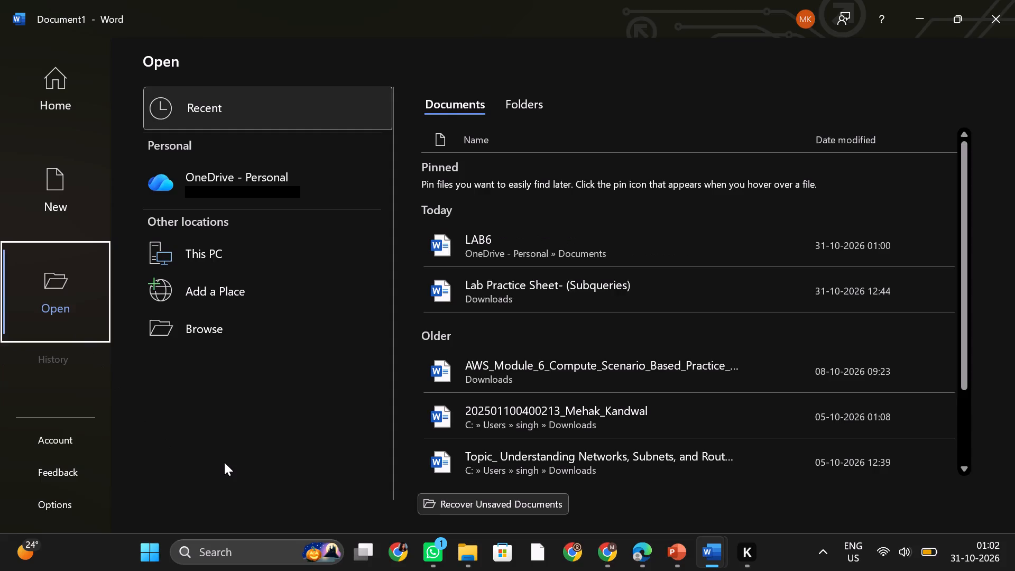
{"action": "scroll", "coordinate": [522, 371], "scroll_direction": "up", "scroll_amount": 1}
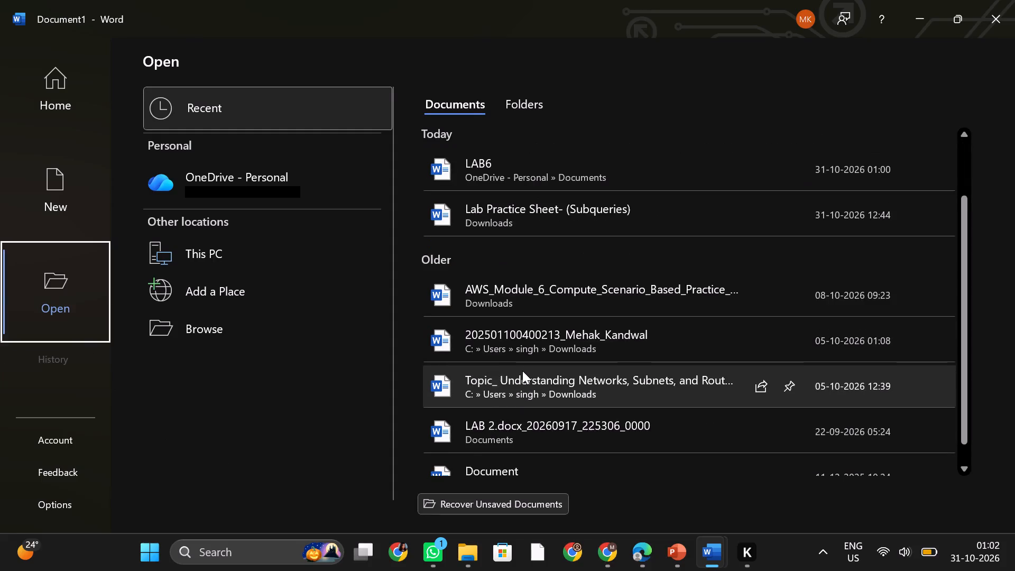
{"action": "scroll", "coordinate": [522, 371], "scroll_direction": "up", "scroll_amount": 1}
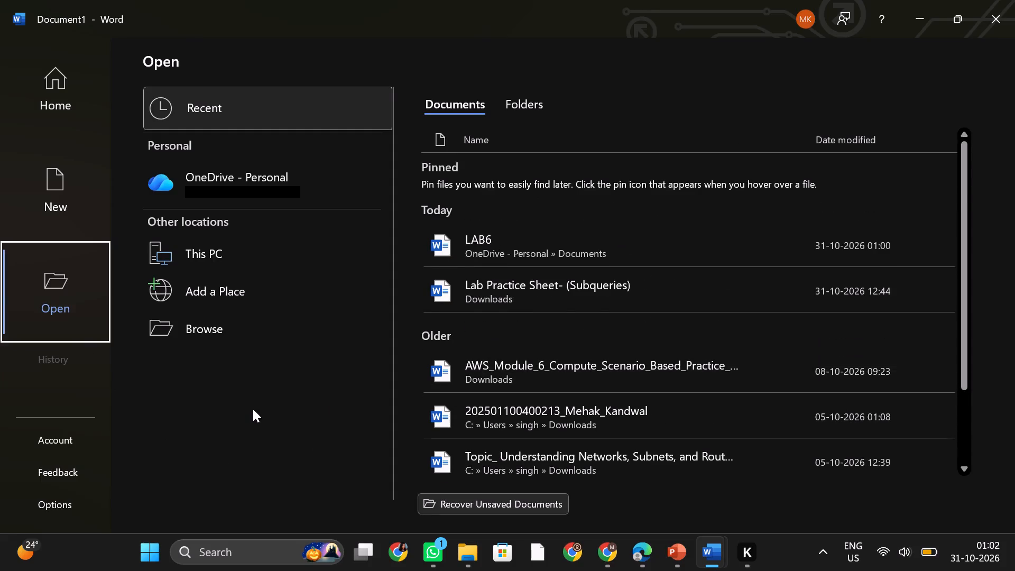
{"action": "left_click", "coordinate": [521, 99]}
{"action": "left_click", "coordinate": [461, 99]}
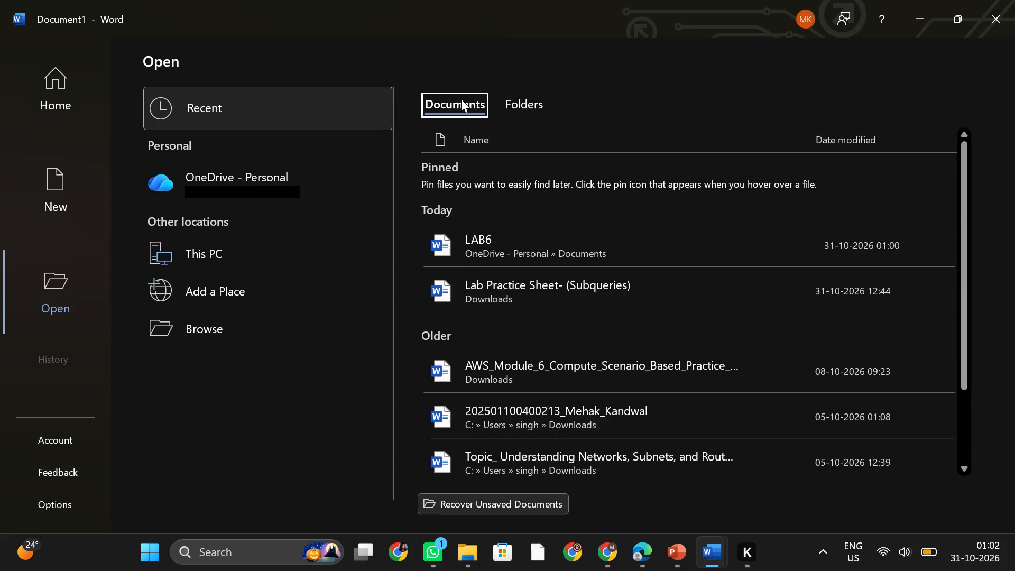
{"action": "left_click", "coordinate": [260, 260]}
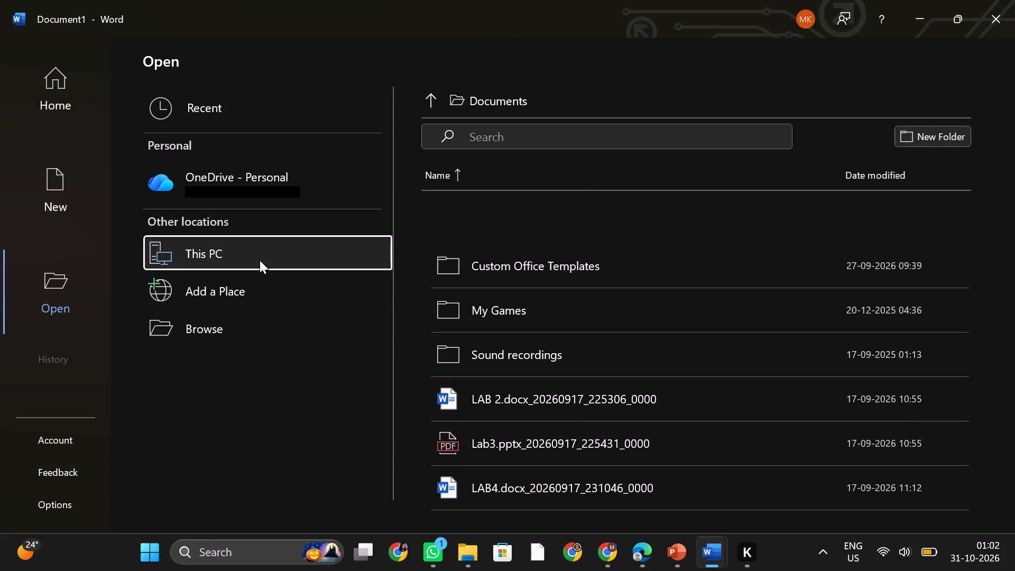
{"action": "scroll", "coordinate": [530, 397], "scroll_direction": "down", "scroll_amount": 3}
{"action": "left_click", "coordinate": [272, 424]}
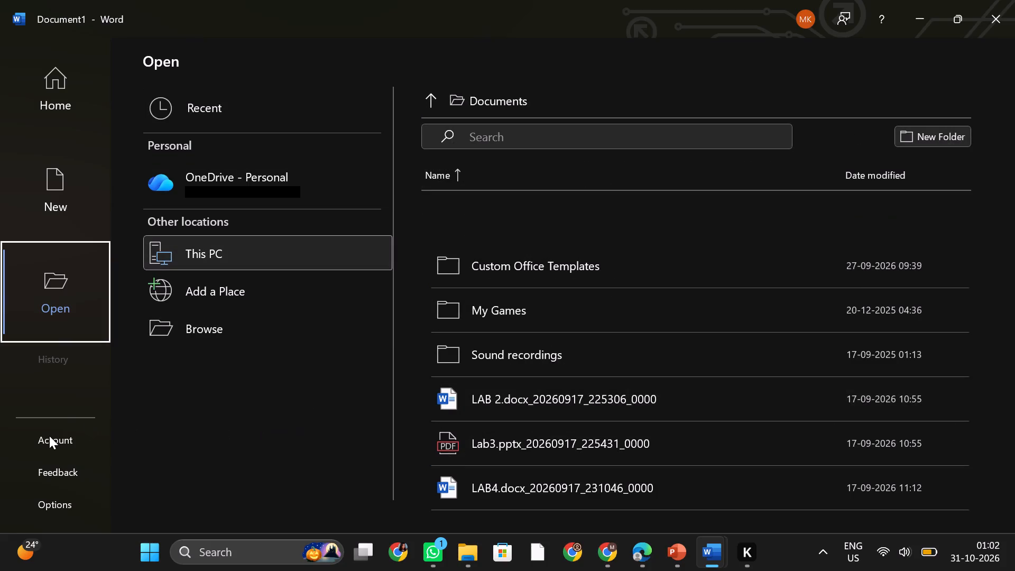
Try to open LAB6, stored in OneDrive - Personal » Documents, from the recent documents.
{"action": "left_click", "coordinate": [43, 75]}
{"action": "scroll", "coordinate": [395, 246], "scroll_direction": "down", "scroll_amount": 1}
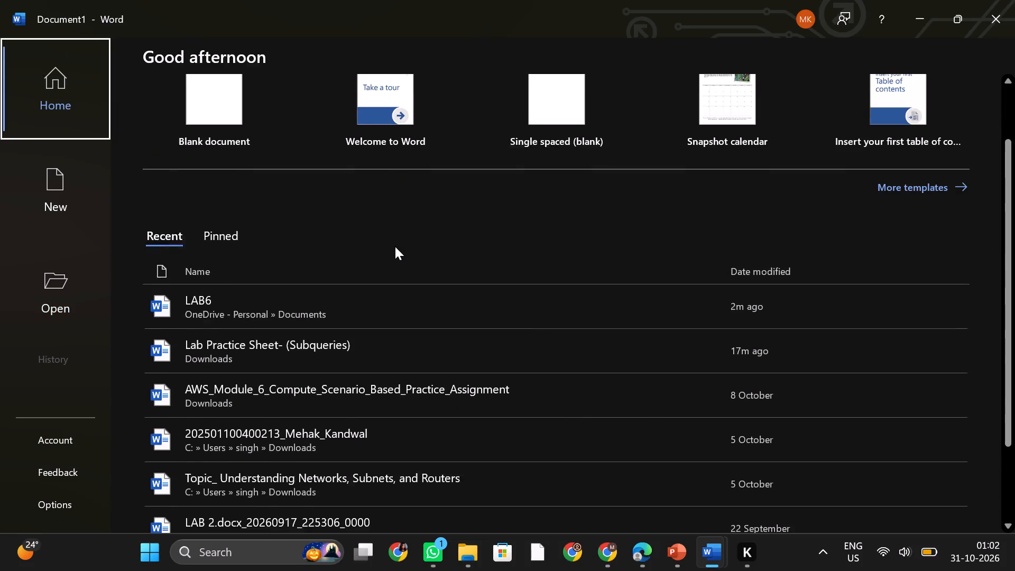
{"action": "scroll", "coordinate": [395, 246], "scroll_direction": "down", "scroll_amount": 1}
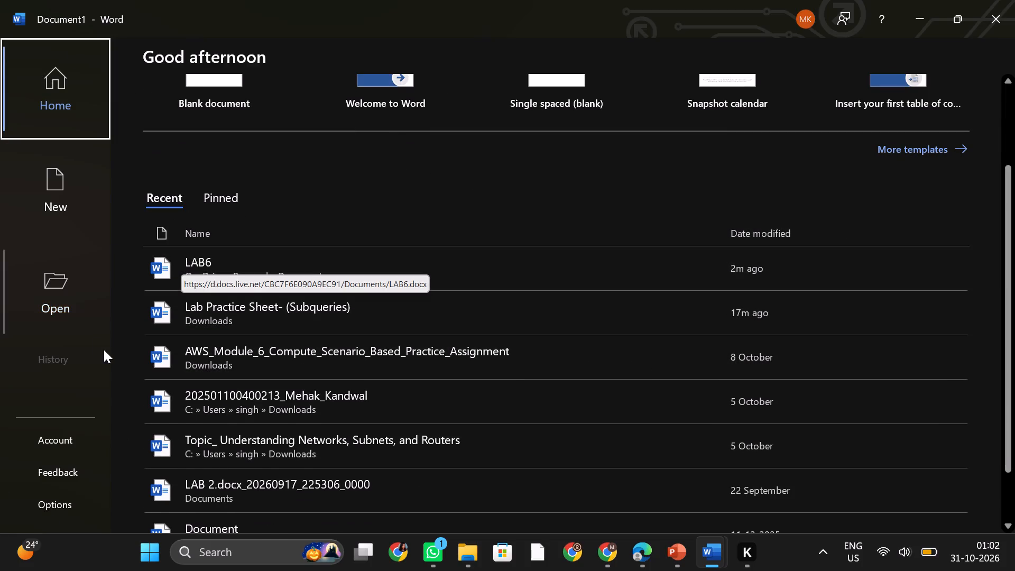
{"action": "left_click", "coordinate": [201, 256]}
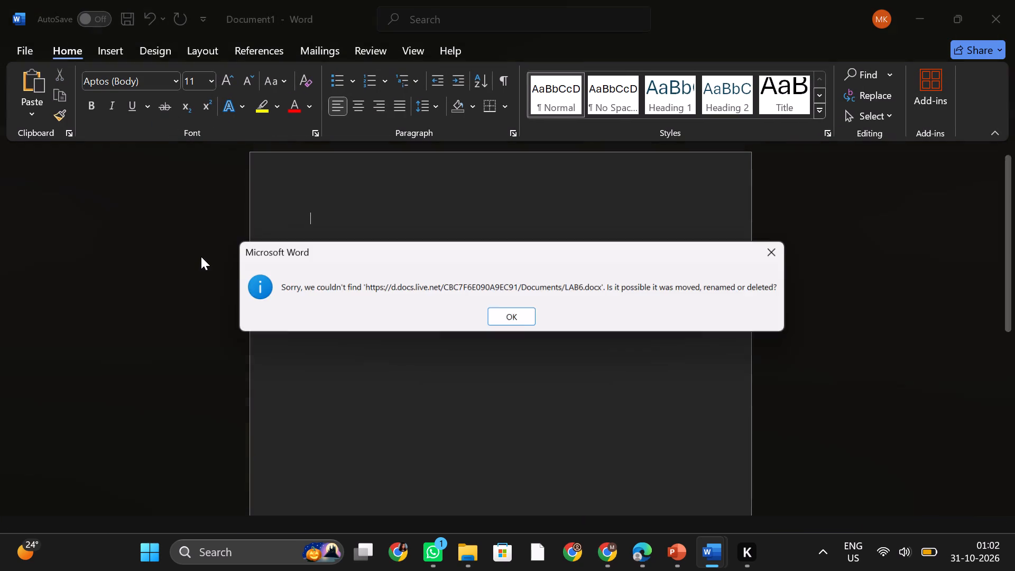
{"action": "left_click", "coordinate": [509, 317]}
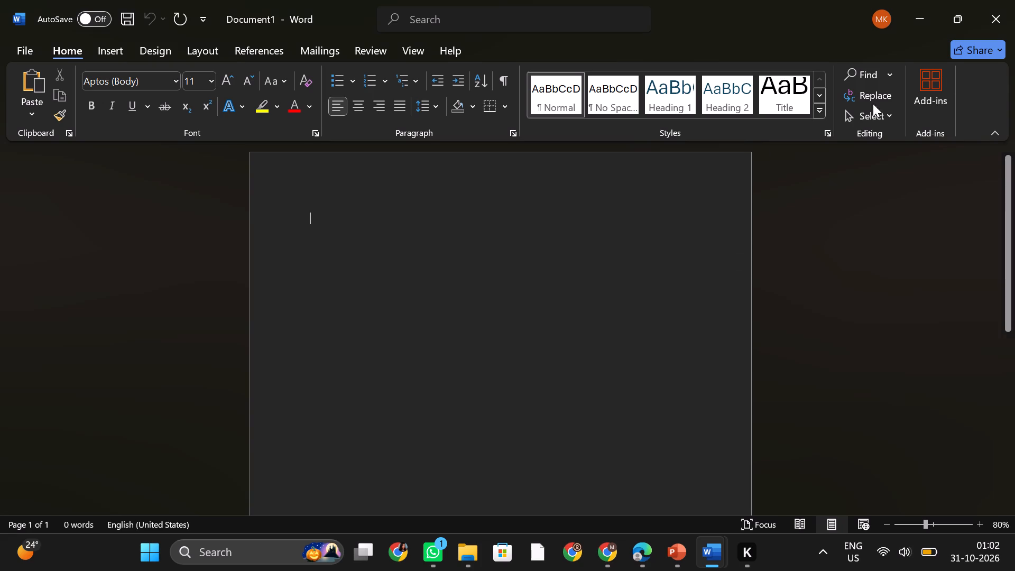
Close the blank Document1.
{"action": "scroll", "coordinate": [363, 284], "scroll_direction": "right", "scroll_amount": 5}
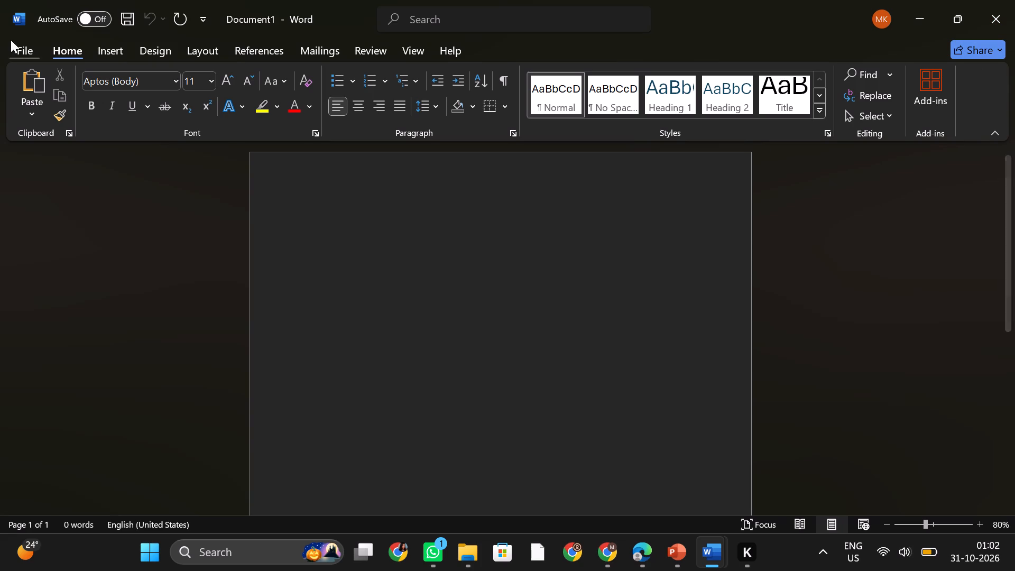
{"action": "left_click", "coordinate": [26, 19]}
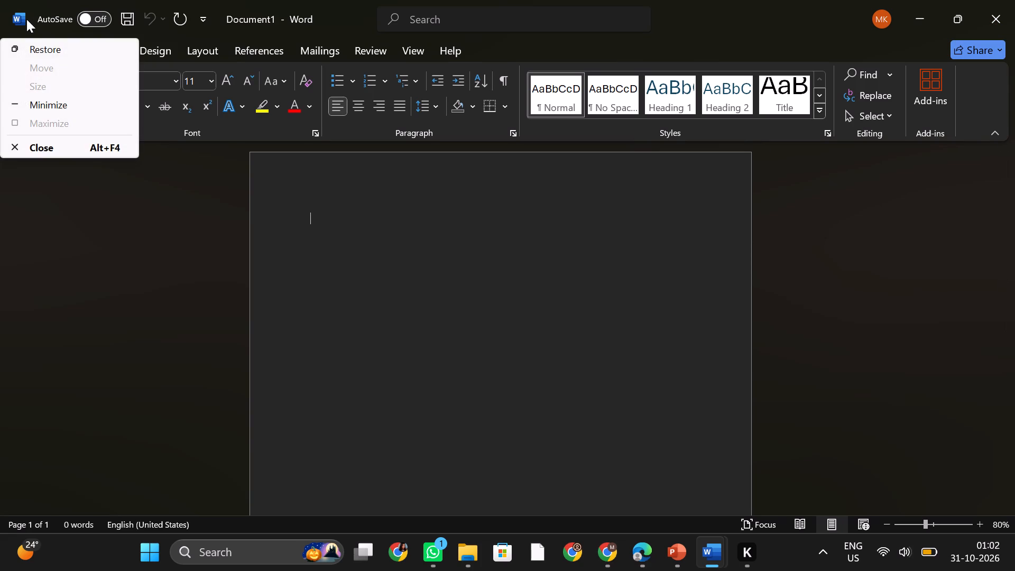
{"action": "left_click", "coordinate": [26, 148]}
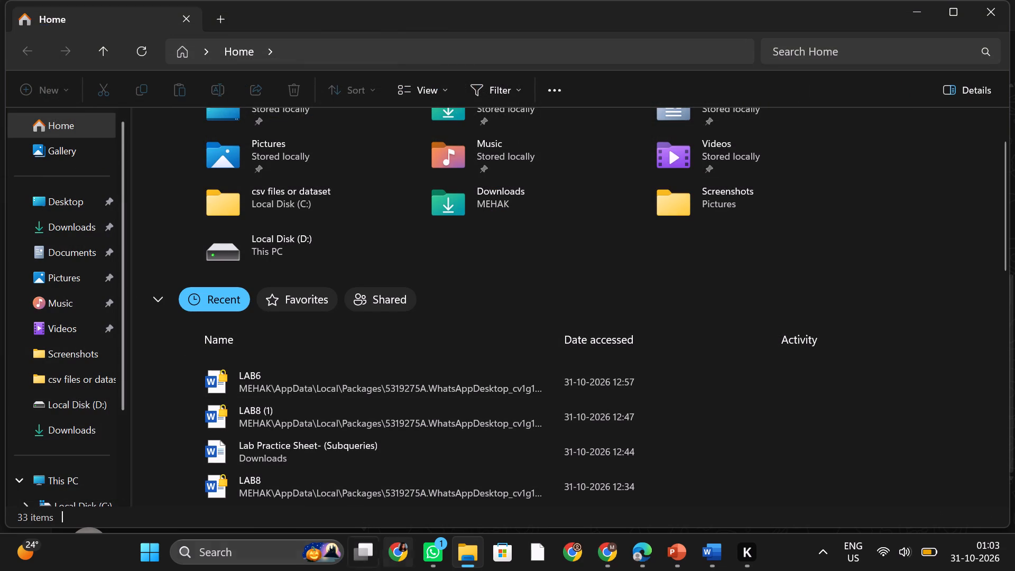
Relaunch Word with a search for "doc" and check its recent documents for the renamed LAB6 file.
{"action": "left_click", "coordinate": [237, 557]}
{"action": "type", "text": "doc"}
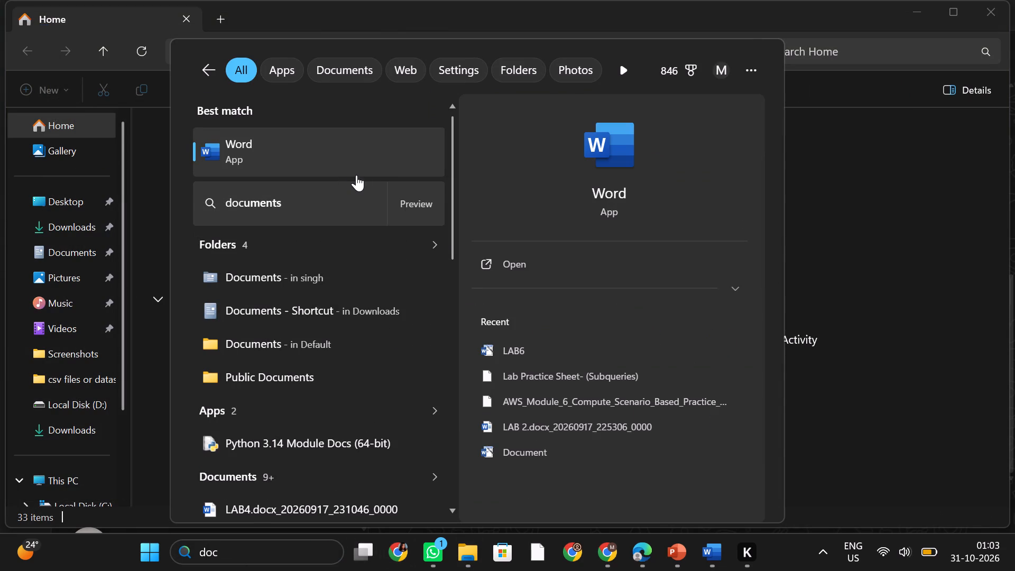
{"action": "left_click", "coordinate": [352, 170]}
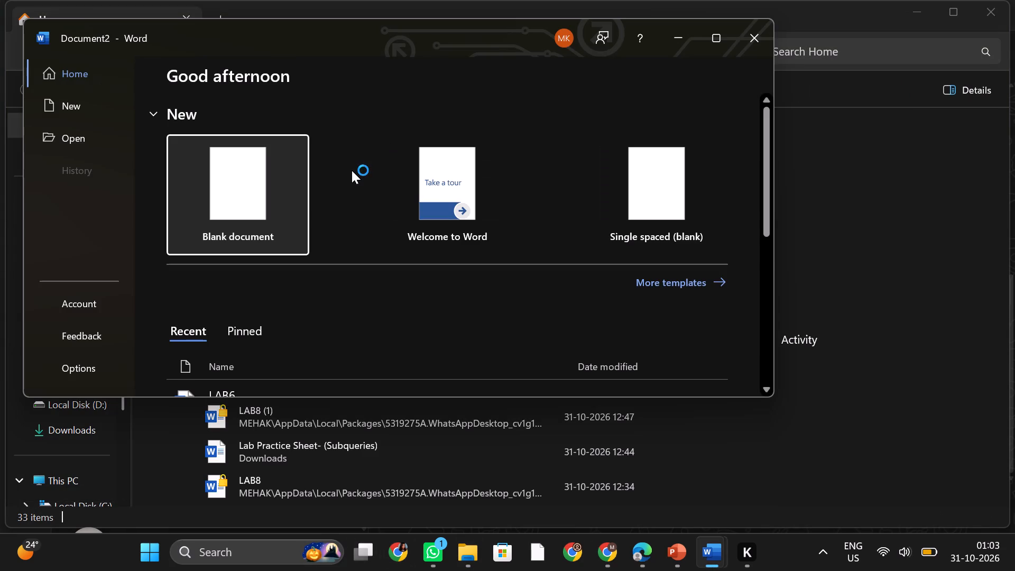
{"action": "scroll", "coordinate": [381, 296], "scroll_direction": "down", "scroll_amount": 3}
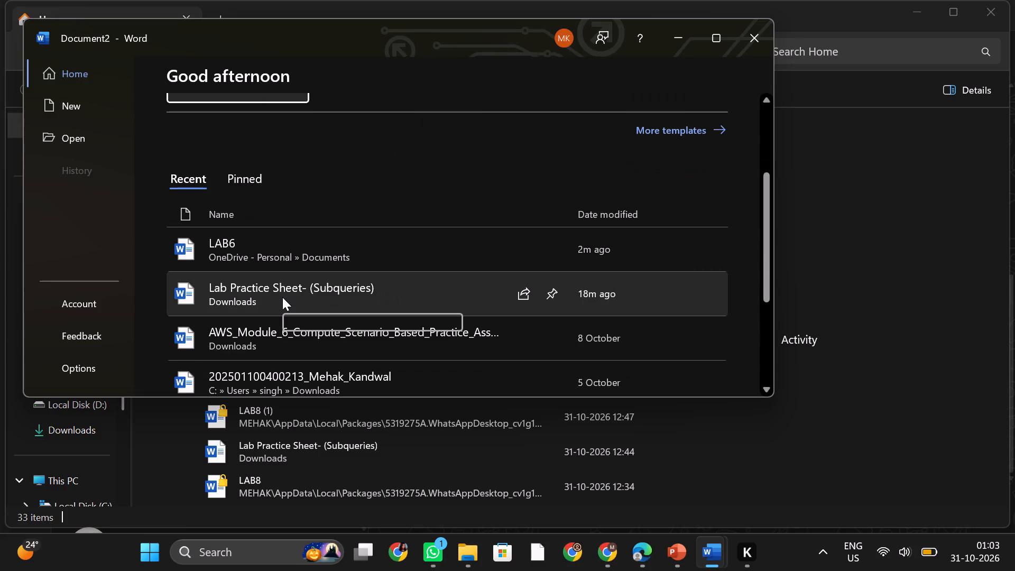
Look for the renamed LAB6 file in OneDrive - Personal and in the Documents folder of This PC.
{"action": "left_click", "coordinate": [78, 137]}
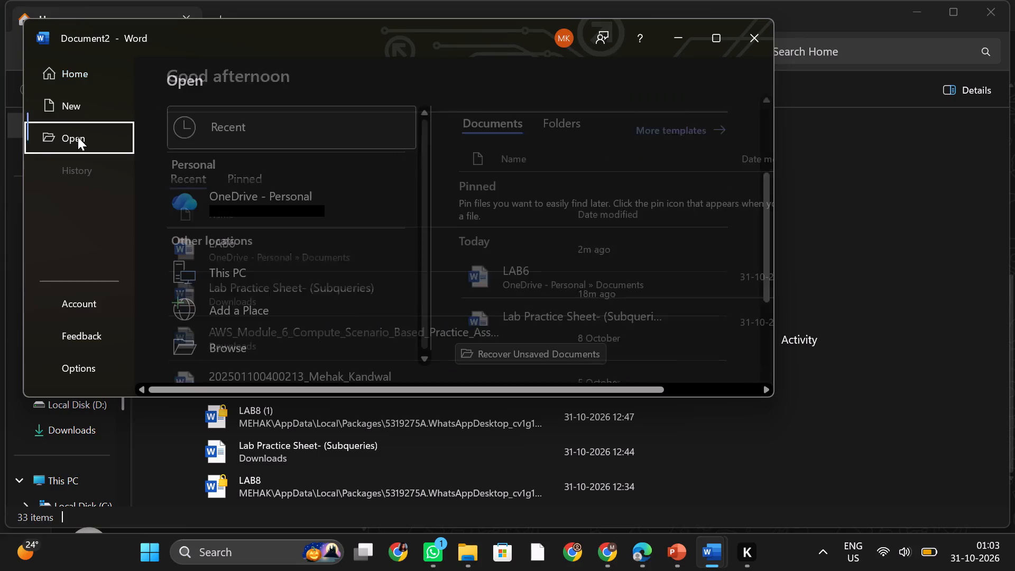
{"action": "left_click", "coordinate": [61, 174]}
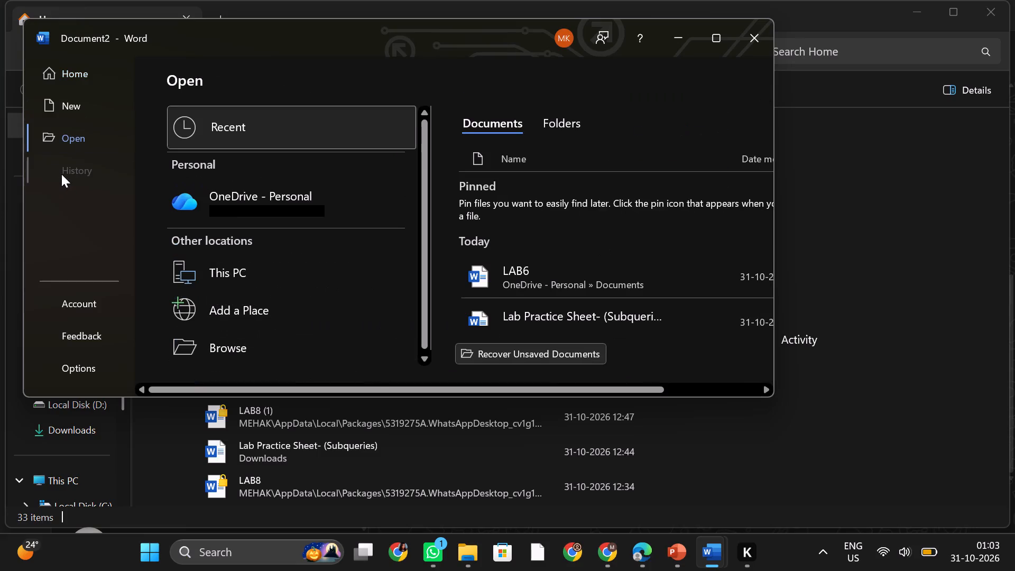
{"action": "left_click", "coordinate": [275, 197]}
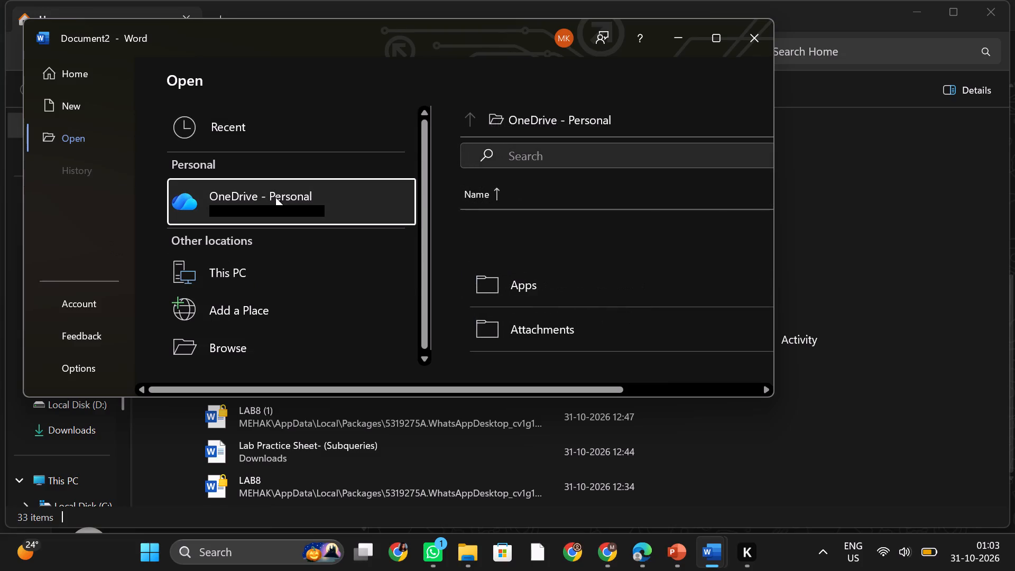
{"action": "scroll", "coordinate": [516, 284], "scroll_direction": "down", "scroll_amount": 2}
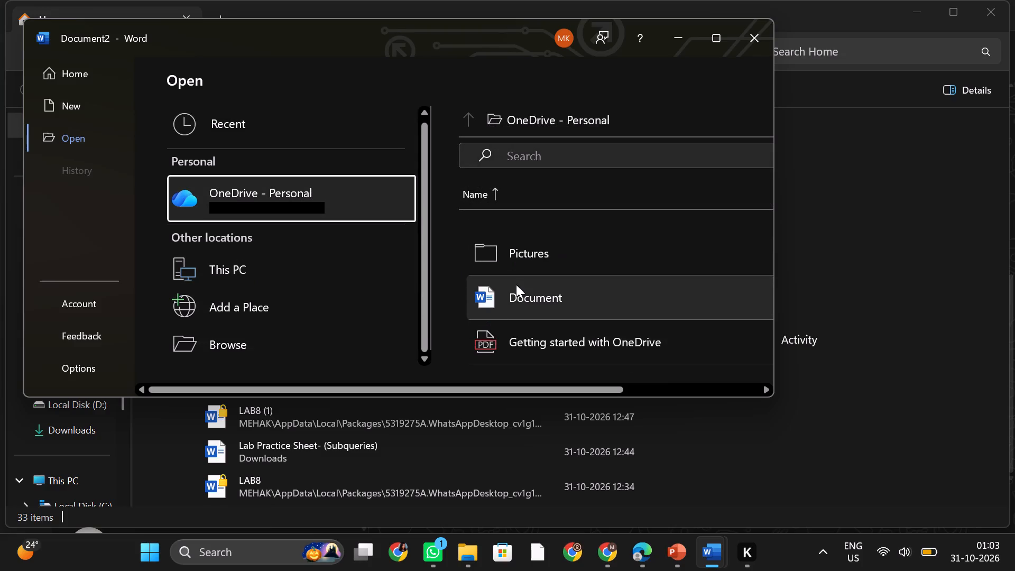
{"action": "scroll", "coordinate": [482, 310], "scroll_direction": "down", "scroll_amount": 1}
{"action": "left_click", "coordinate": [301, 270]}
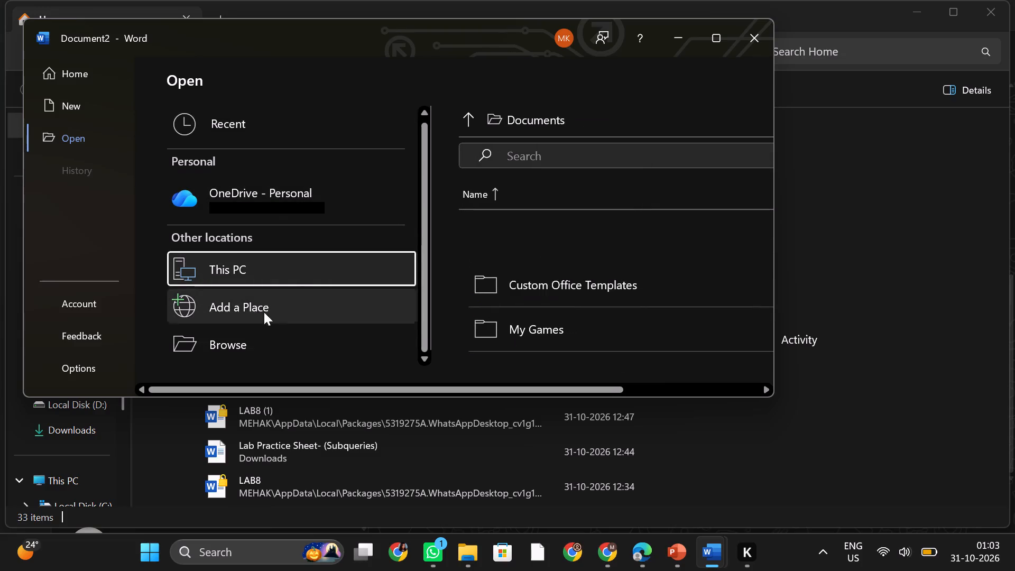
Browse the Documents and Downloads folders for the renamed LAB6 file, and close the file browser without opening anything.
{"action": "left_click", "coordinate": [254, 335]}
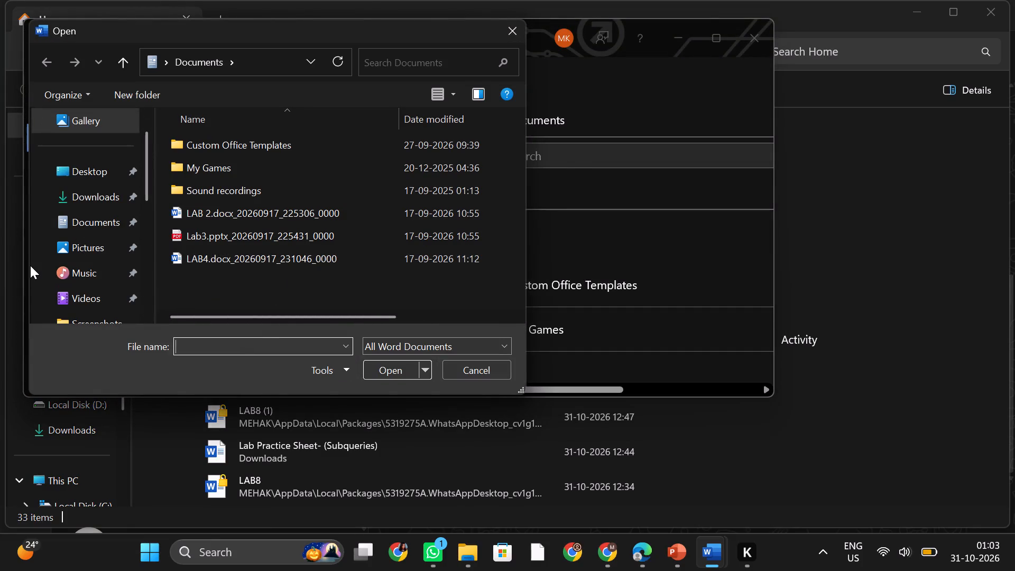
{"action": "scroll", "coordinate": [99, 250], "scroll_direction": "down", "scroll_amount": 1}
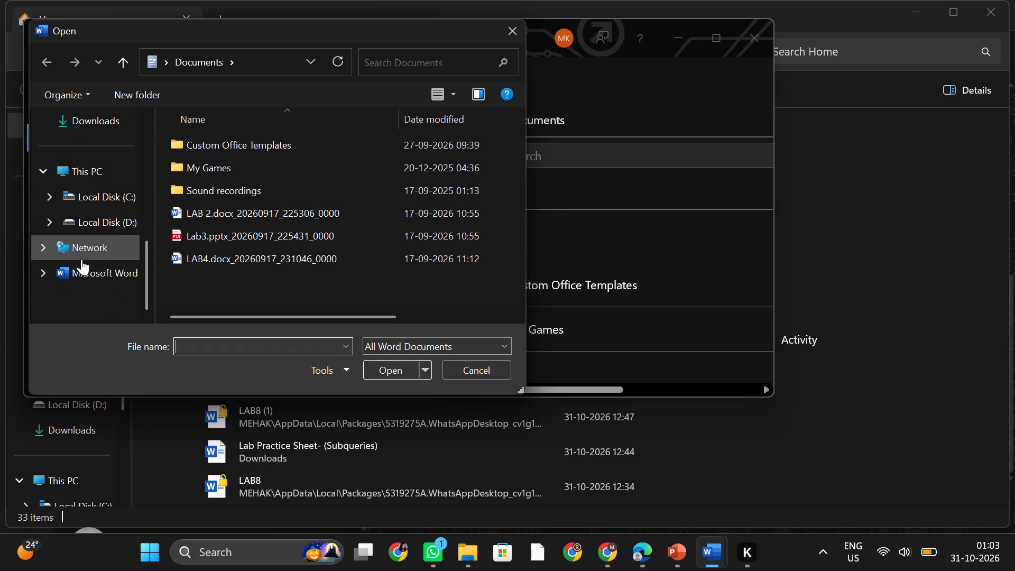
{"action": "left_click", "coordinate": [42, 274]}
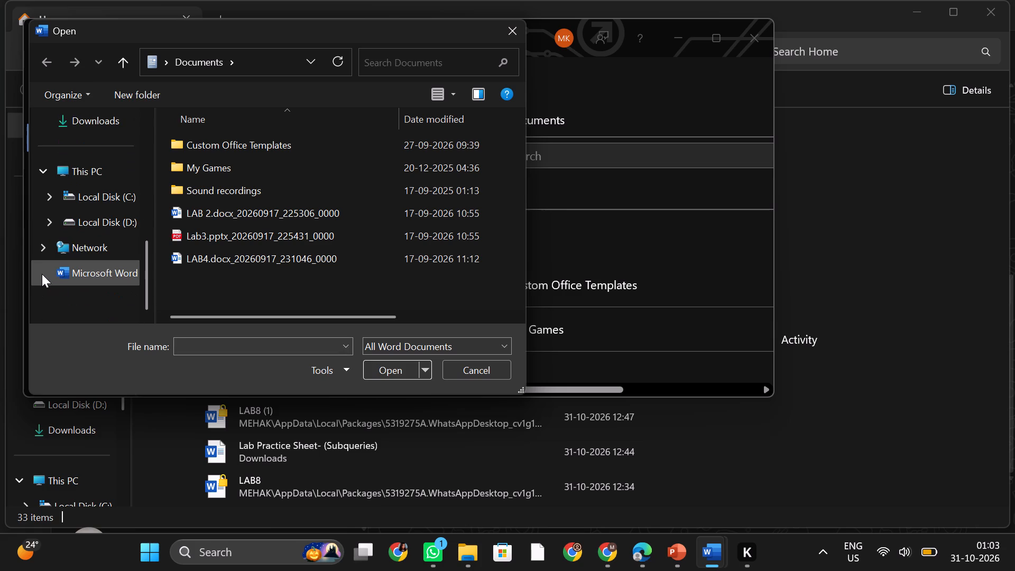
{"action": "left_click", "coordinate": [47, 271]}
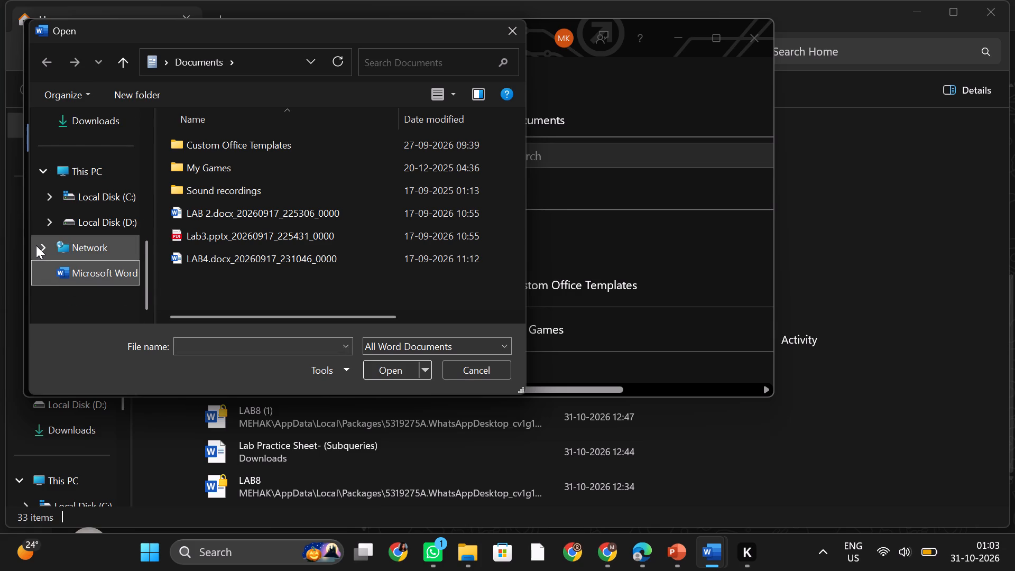
{"action": "left_click", "coordinate": [36, 245]}
{"action": "scroll", "coordinate": [113, 172], "scroll_direction": "up", "scroll_amount": 1}
{"action": "left_click", "coordinate": [87, 237]}
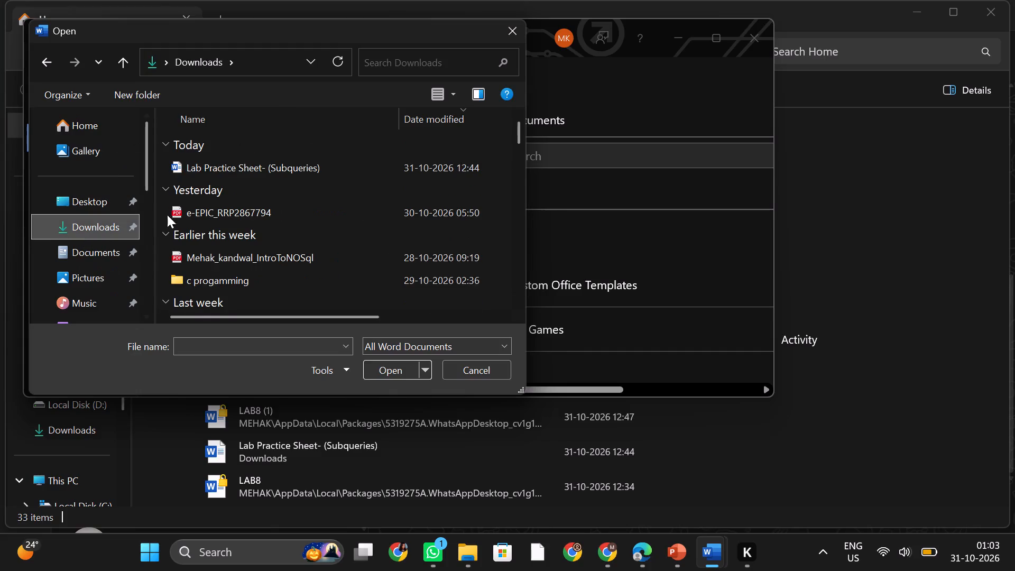
{"action": "scroll", "coordinate": [255, 181], "scroll_direction": "up", "scroll_amount": 1}
{"action": "left_click", "coordinate": [511, 27]}
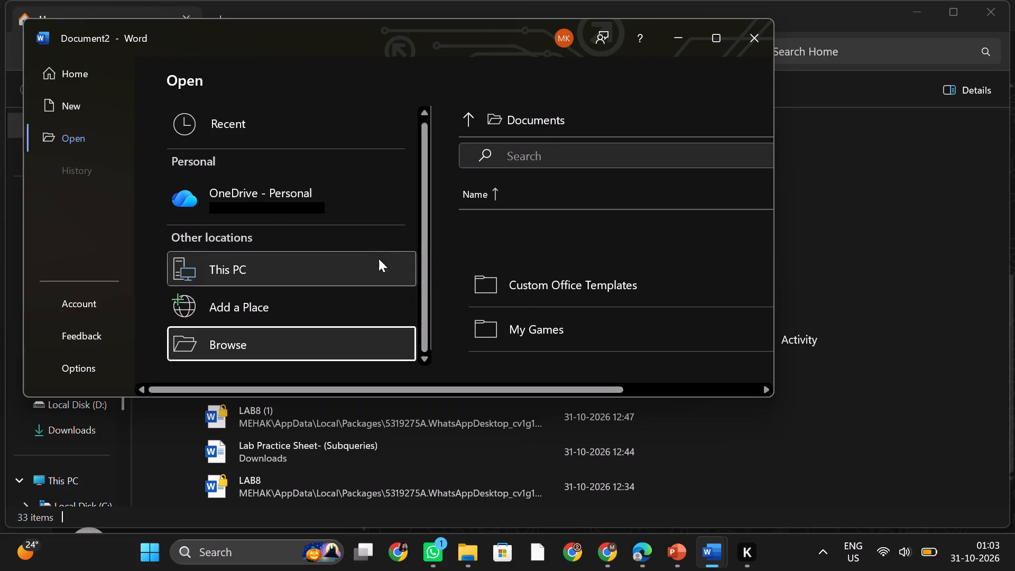
Check the recent documents list again for the renamed LAB6 file.
{"action": "scroll", "coordinate": [367, 271], "scroll_direction": "down", "scroll_amount": 1}
{"action": "left_click", "coordinate": [301, 123]}
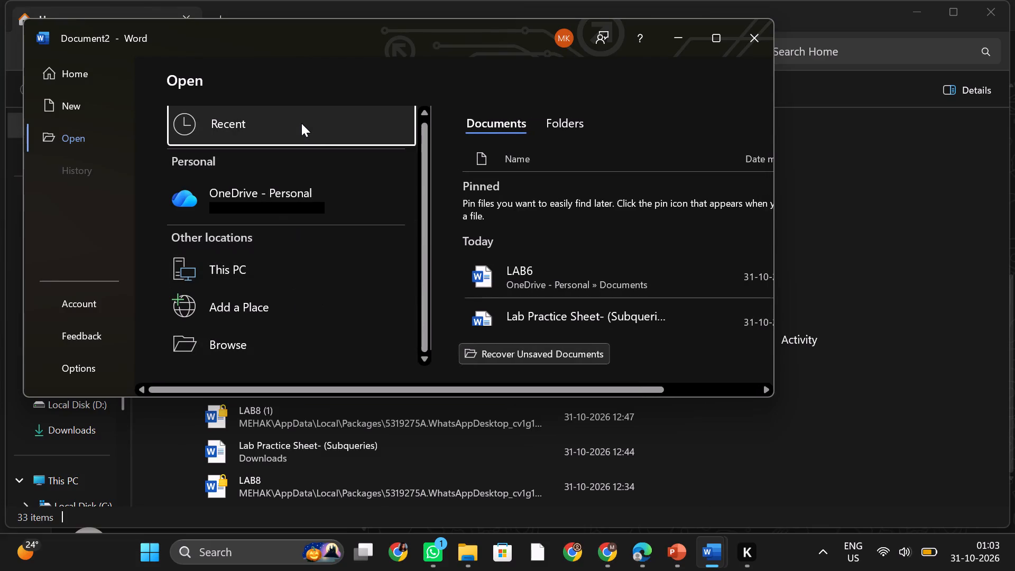
{"action": "scroll", "coordinate": [506, 273], "scroll_direction": "down", "scroll_amount": 1}
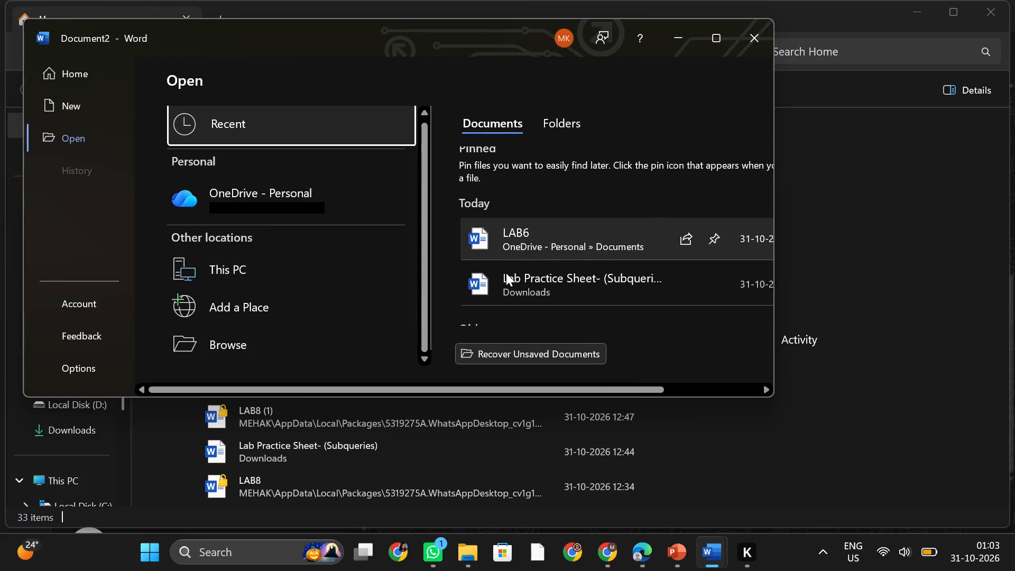
{"action": "scroll", "coordinate": [506, 273], "scroll_direction": "left", "scroll_amount": 1}
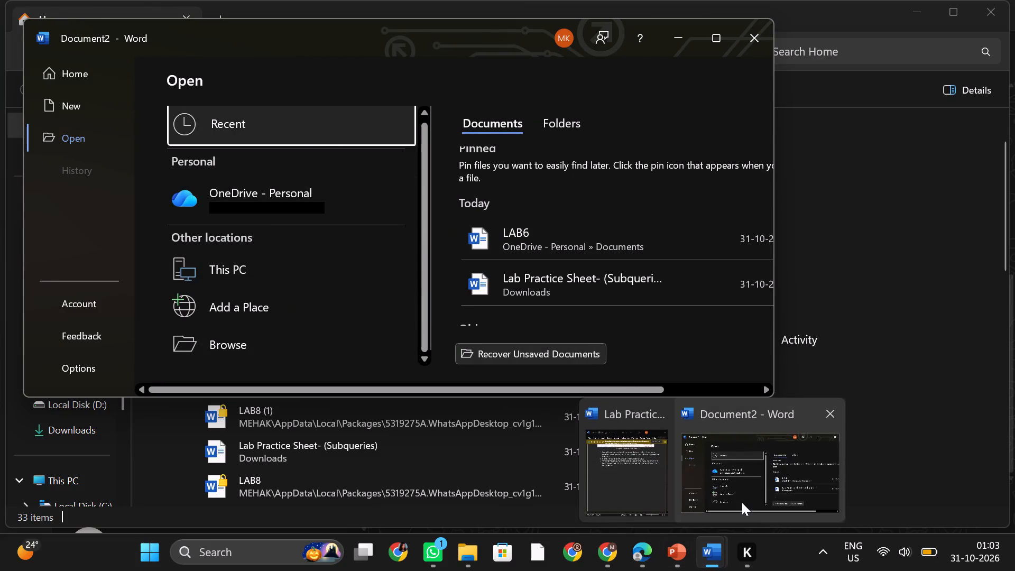
Switch to the open Lab Practice Sheet- (Subqueries) document.
{"action": "left_click", "coordinate": [741, 501]}
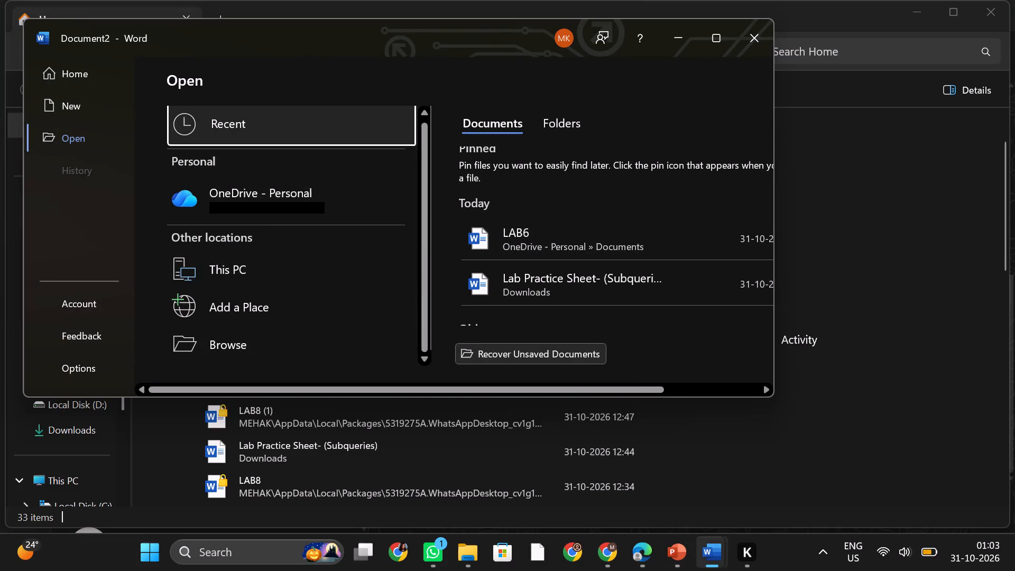
{"action": "left_click", "coordinate": [612, 456]}
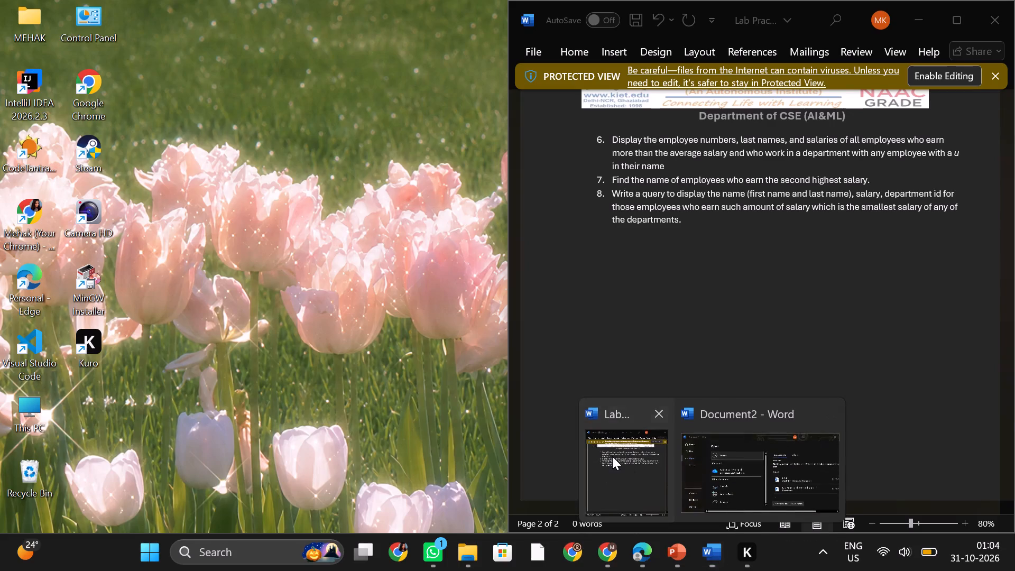
Close the Lab Practice Sheet- (Subqueries) document and maximise the Document2 window with the recent documents list.
{"action": "left_click", "coordinate": [1001, 20]}
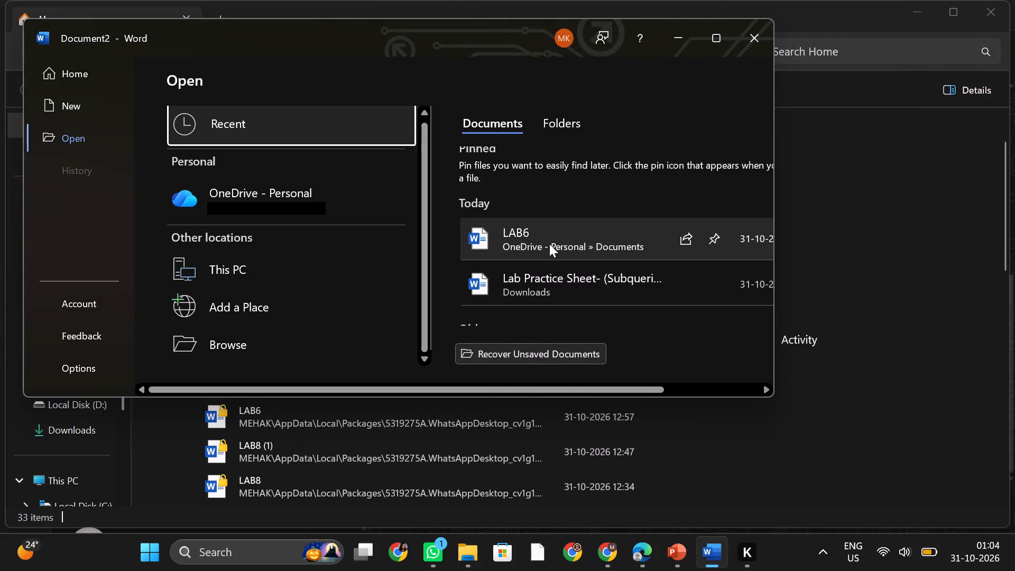
{"action": "left_click", "coordinate": [727, 32]}
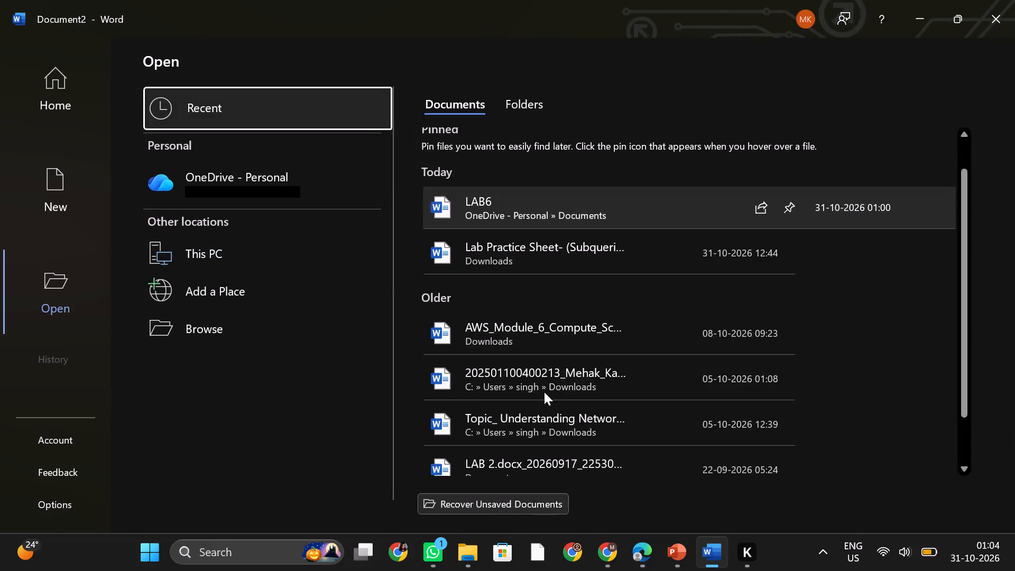
Switch to Google Chrome with a new browser window.
{"action": "left_click", "coordinate": [400, 552]}
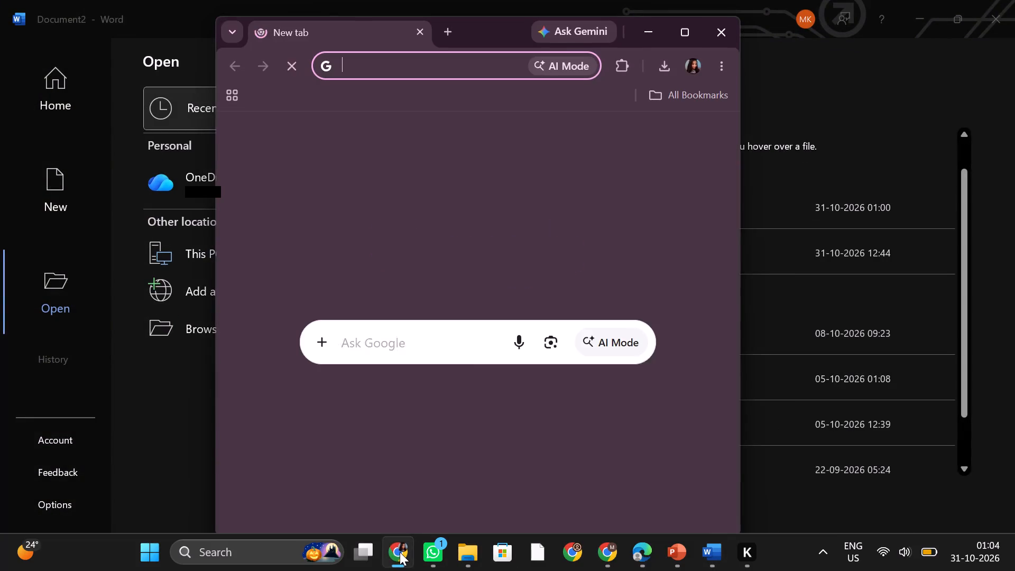
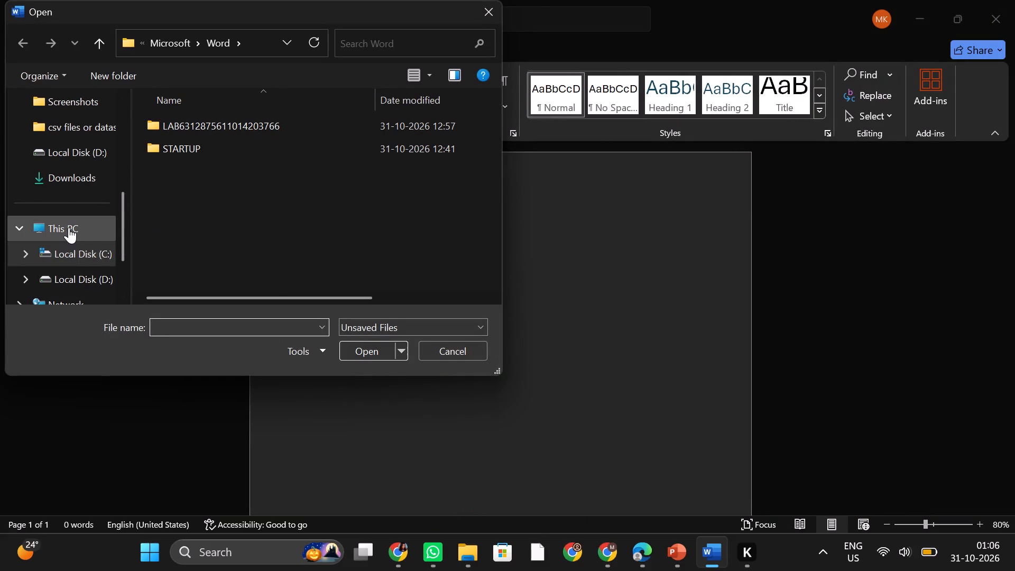
Open the autorecovered LAB6 document from its LAB6 recovery folder among the unsaved files.
{"action": "left_click", "coordinate": [267, 126]}
{"action": "double_click", "coordinate": [267, 126]}
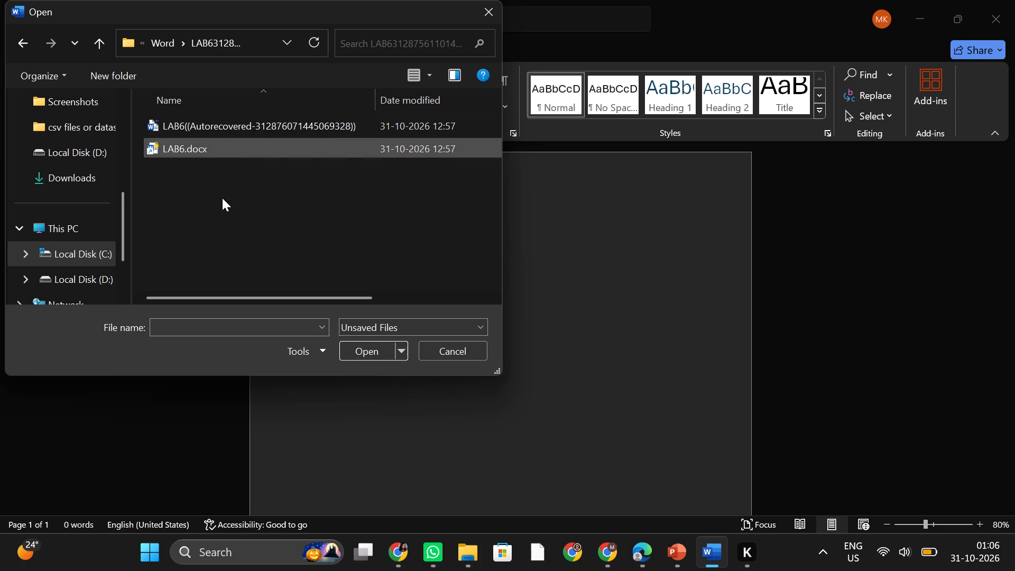
{"action": "double_click", "coordinate": [265, 120]}
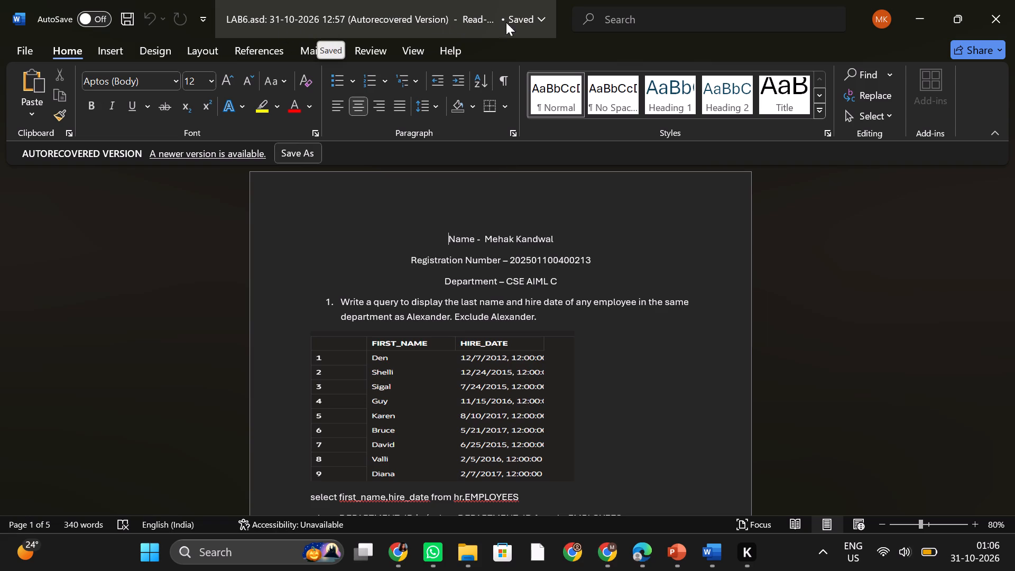
Upload a copy of the autorecovered LAB6 document to OneDrive - Personal and save it.
{"action": "left_click", "coordinate": [536, 18]}
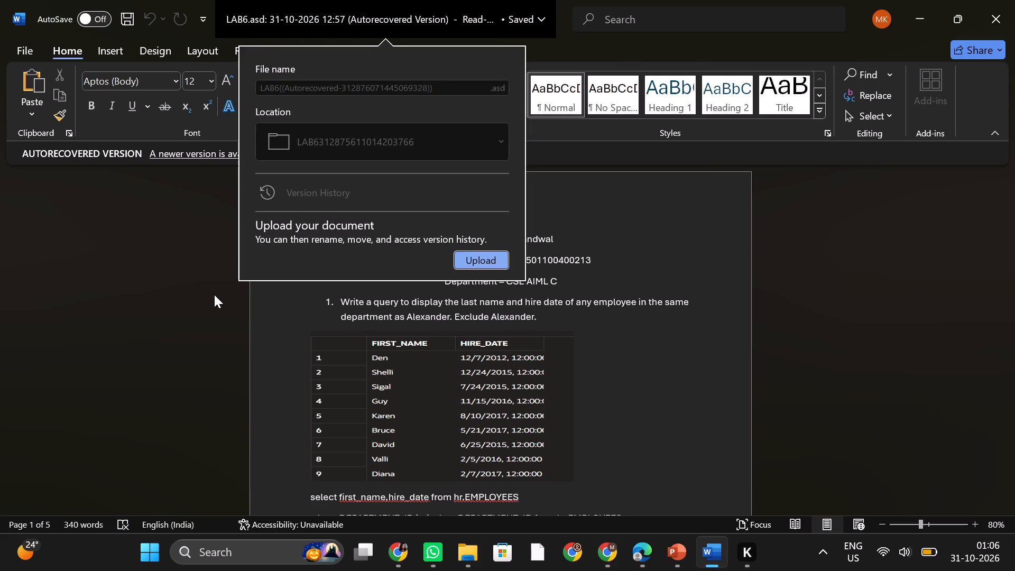
{"action": "left_click", "coordinate": [272, 194]}
{"action": "left_click", "coordinate": [470, 255]}
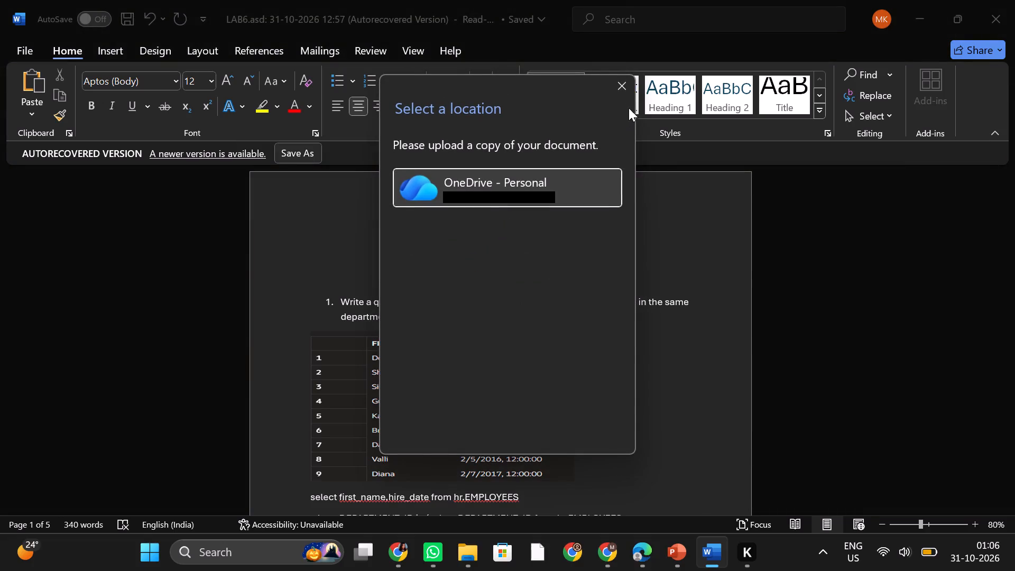
{"action": "left_click", "coordinate": [521, 197]}
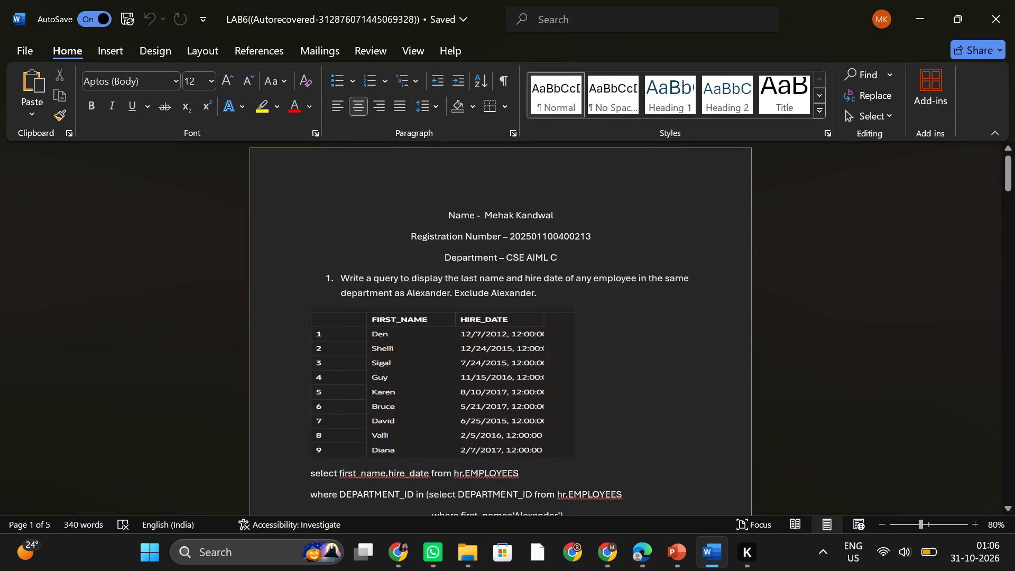
{"action": "left_click", "coordinate": [127, 15]}
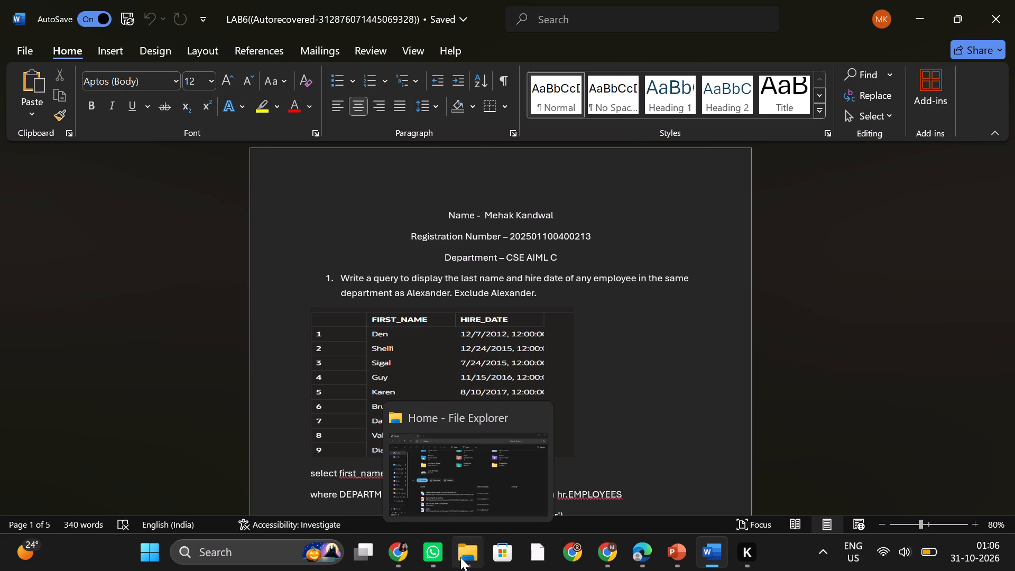
In File Explorer, open the autorecovered LAB6 file from the recent files, and go to the folder that contains it.
{"action": "left_click", "coordinate": [475, 503]}
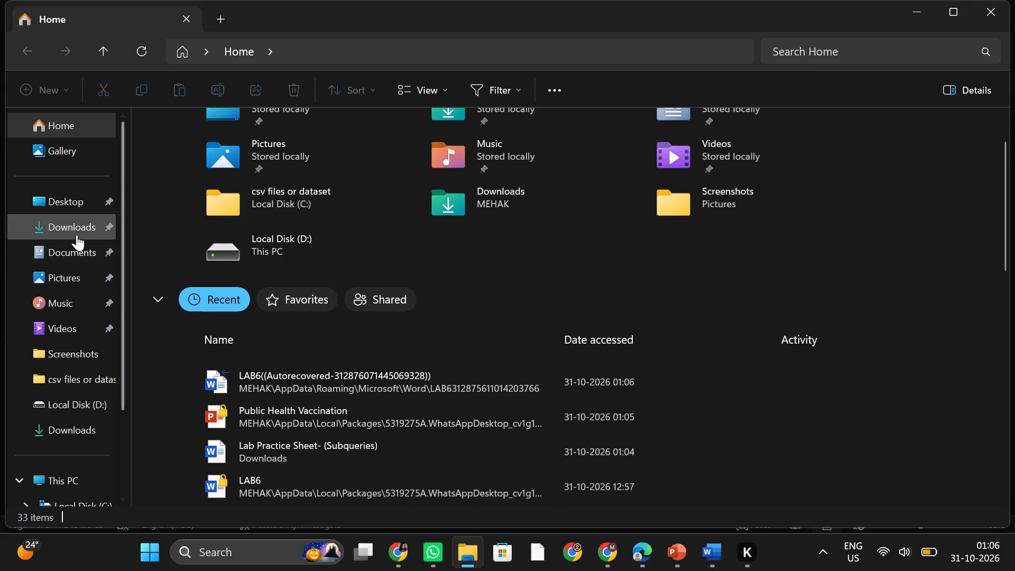
{"action": "double_click", "coordinate": [251, 374]}
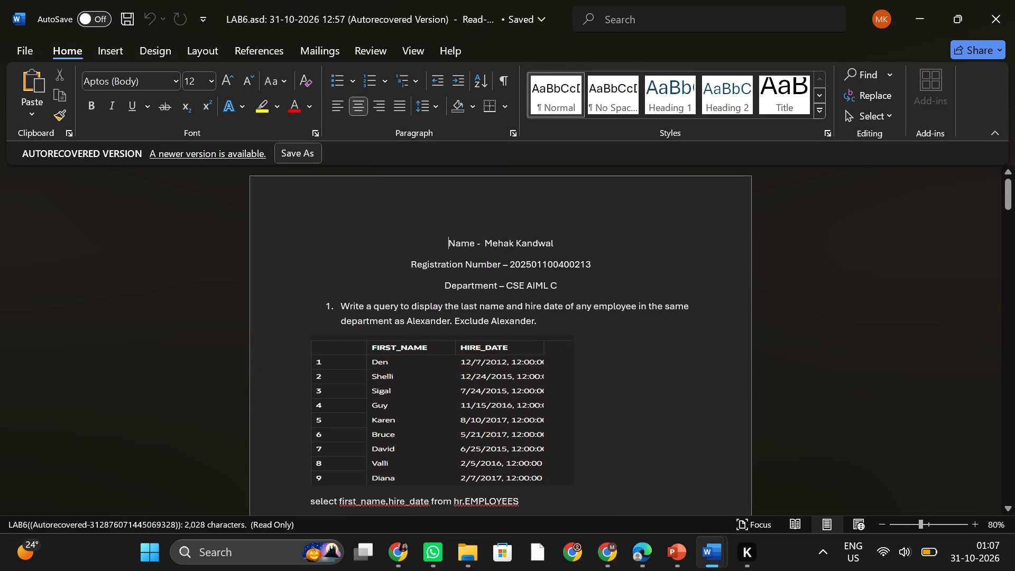
{"action": "left_click", "coordinate": [459, 561]}
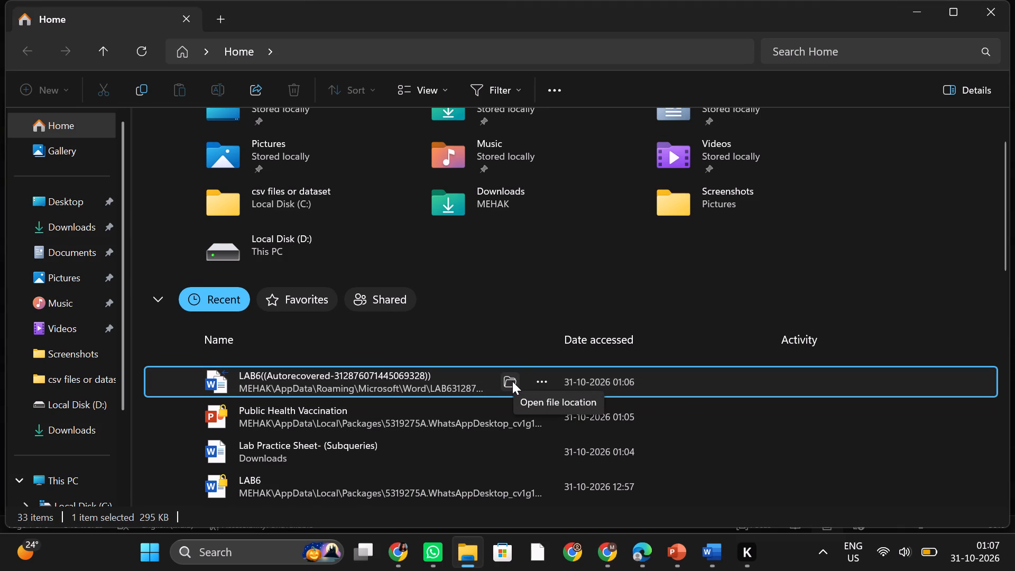
{"action": "left_click", "coordinate": [512, 381]}
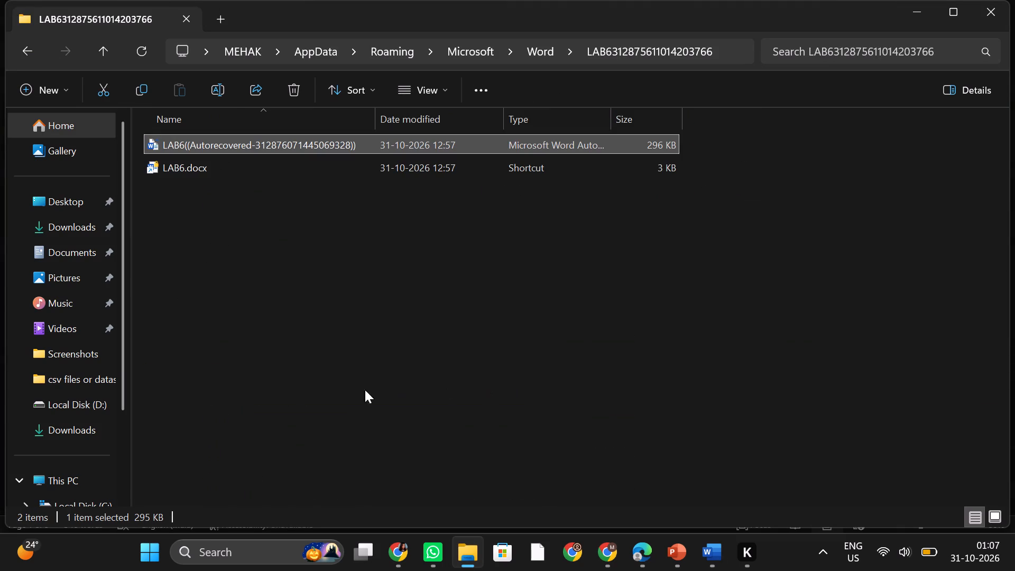
{"action": "scroll", "coordinate": [90, 288], "scroll_direction": "up", "scroll_amount": 2}
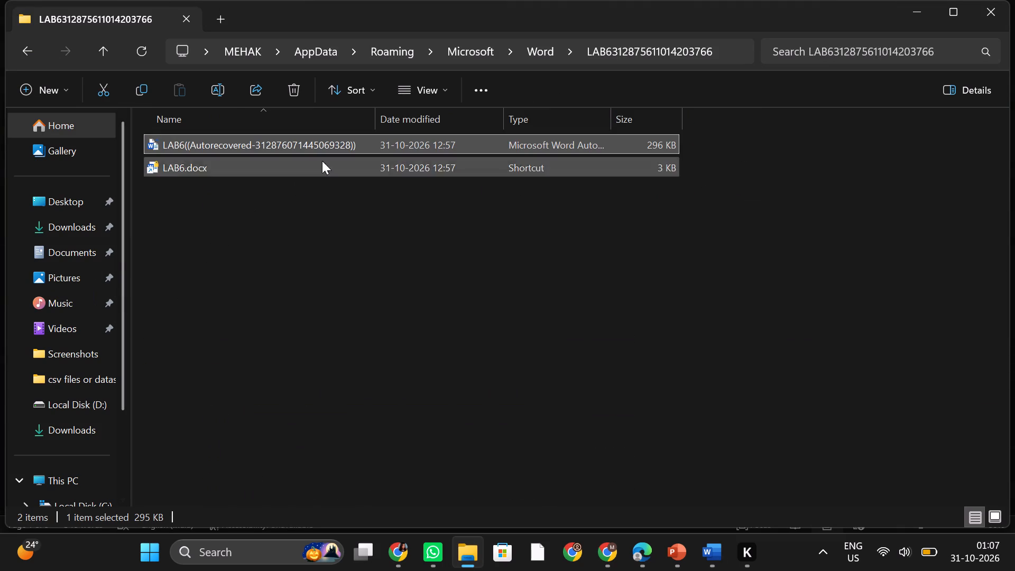
Rename the autorecovered file as "LAB 6_" plus the student's first and last name joined by an underscore, closing both open Word copies to retry.
{"action": "left_click", "coordinate": [326, 147]}
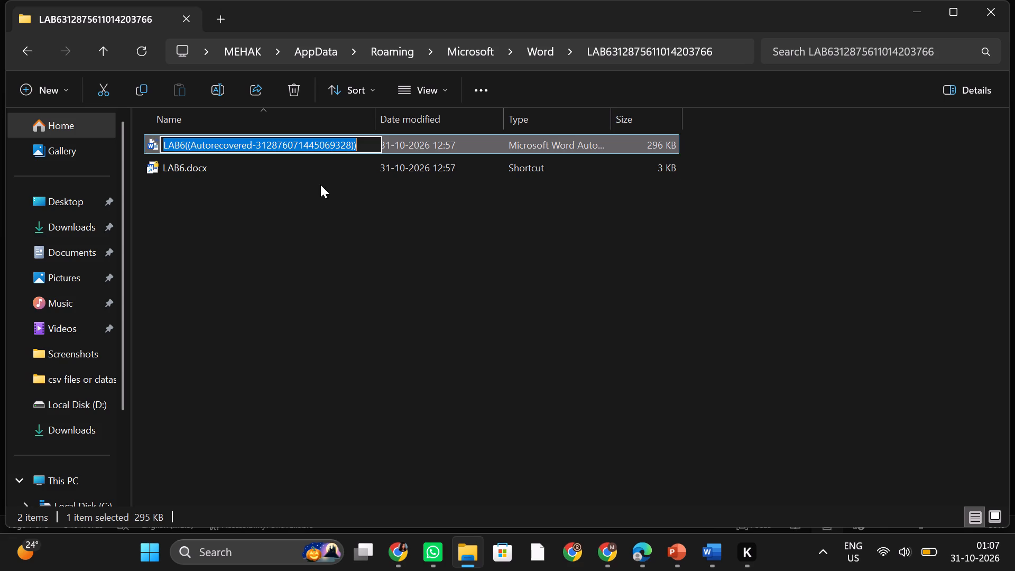
{"action": "key", "text": "BackSpace"}
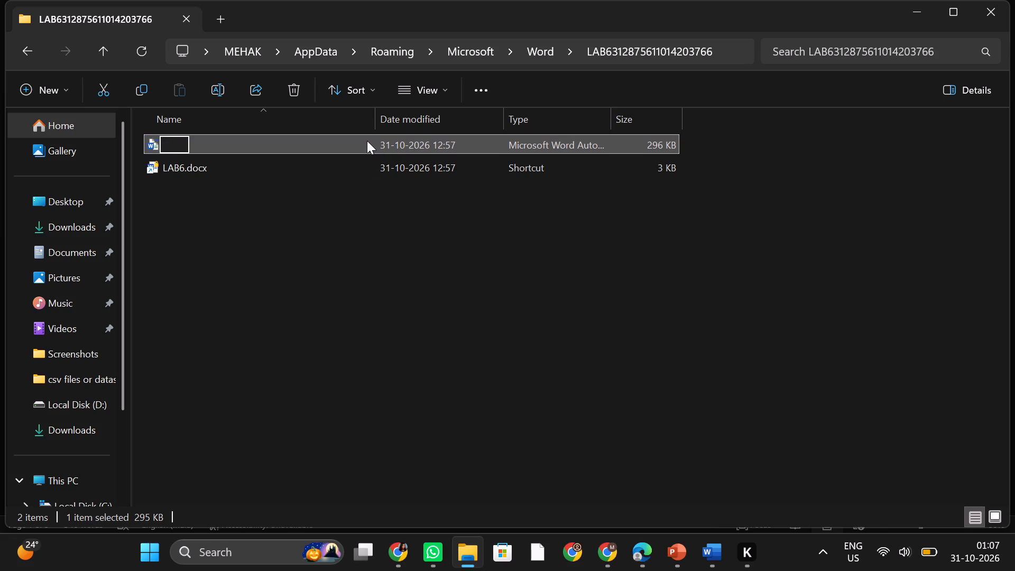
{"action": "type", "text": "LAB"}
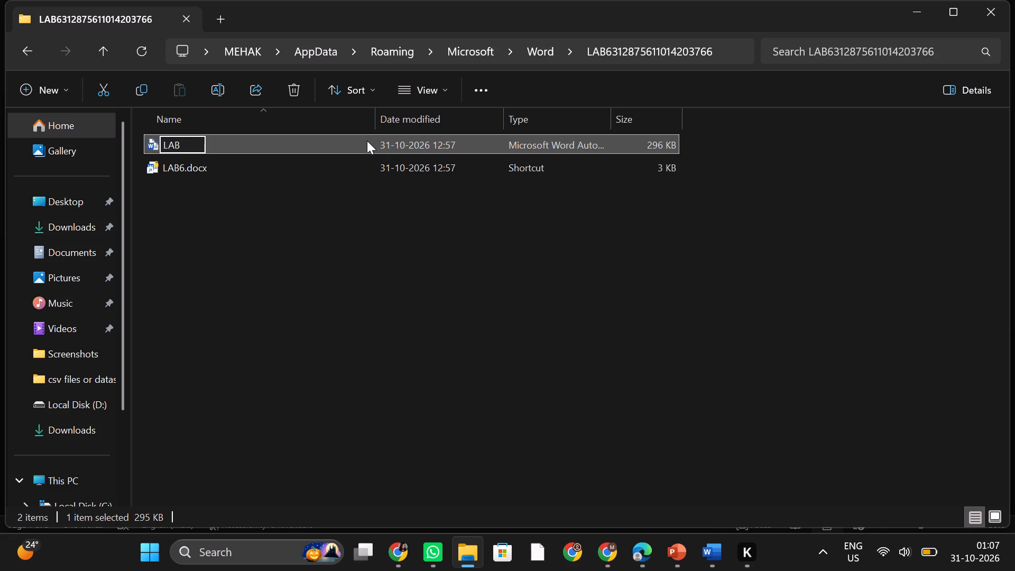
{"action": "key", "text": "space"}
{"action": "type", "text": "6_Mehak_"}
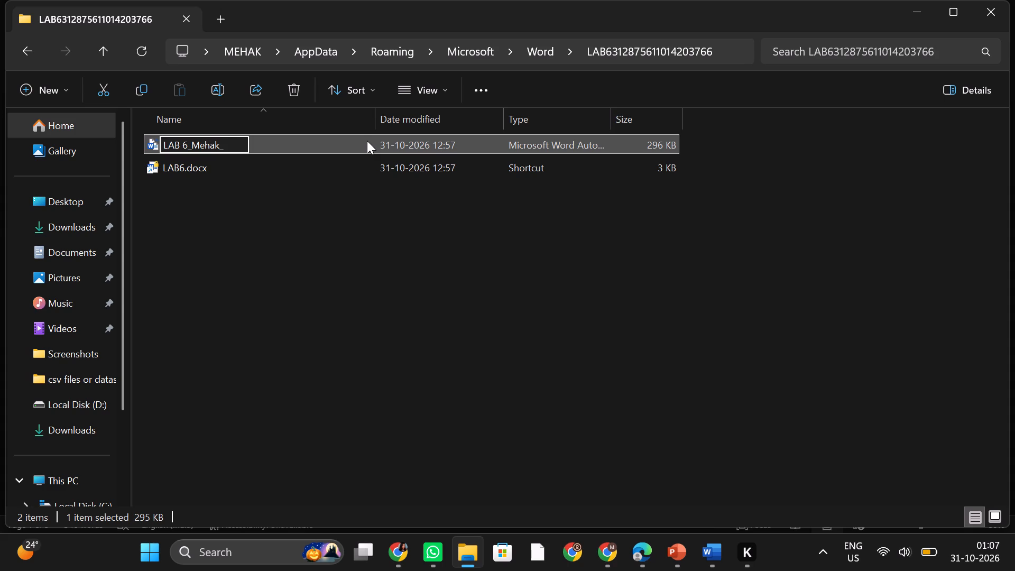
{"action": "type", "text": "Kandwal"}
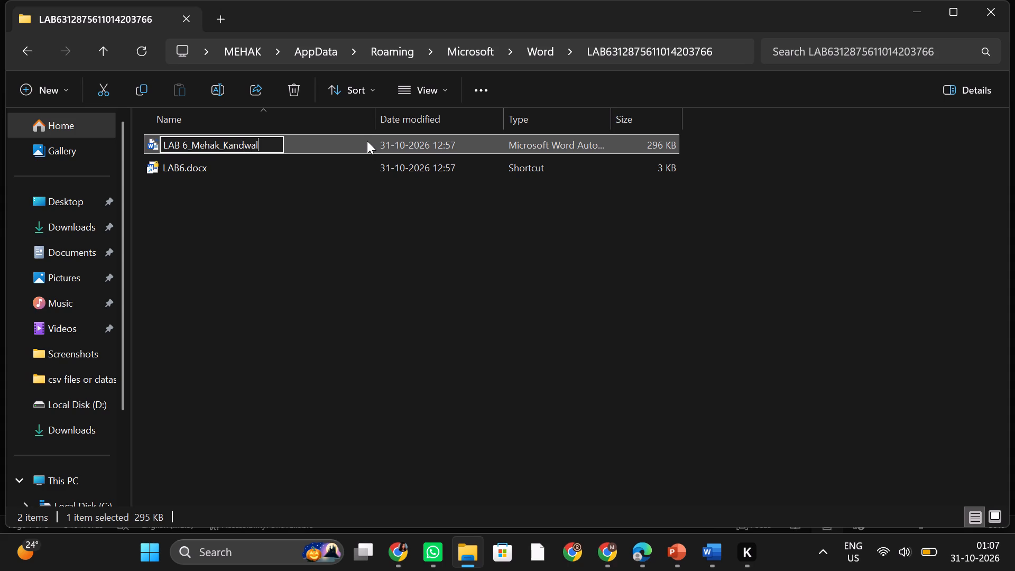
{"action": "left_click", "coordinate": [274, 244]}
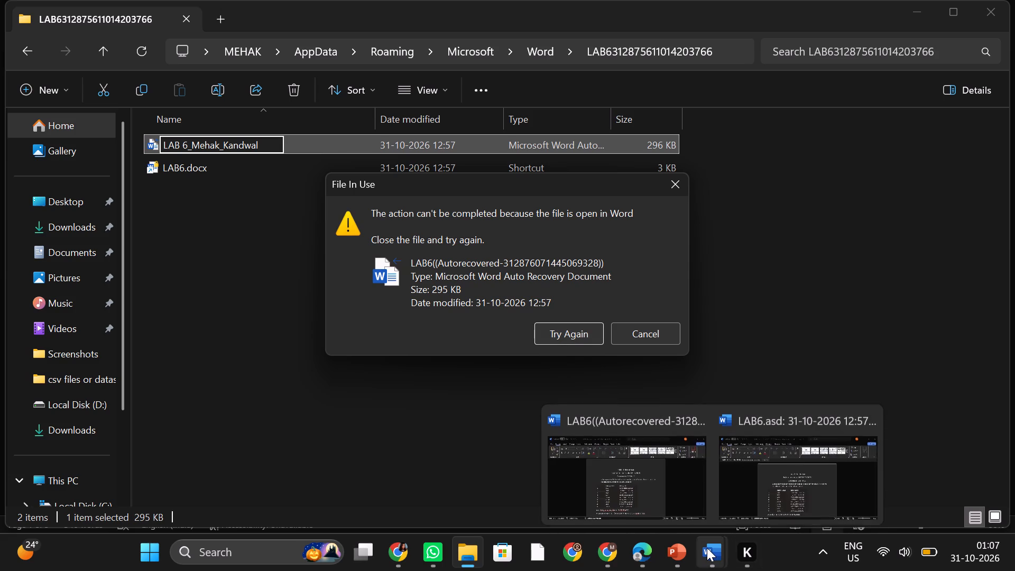
{"action": "left_click", "coordinate": [695, 415]}
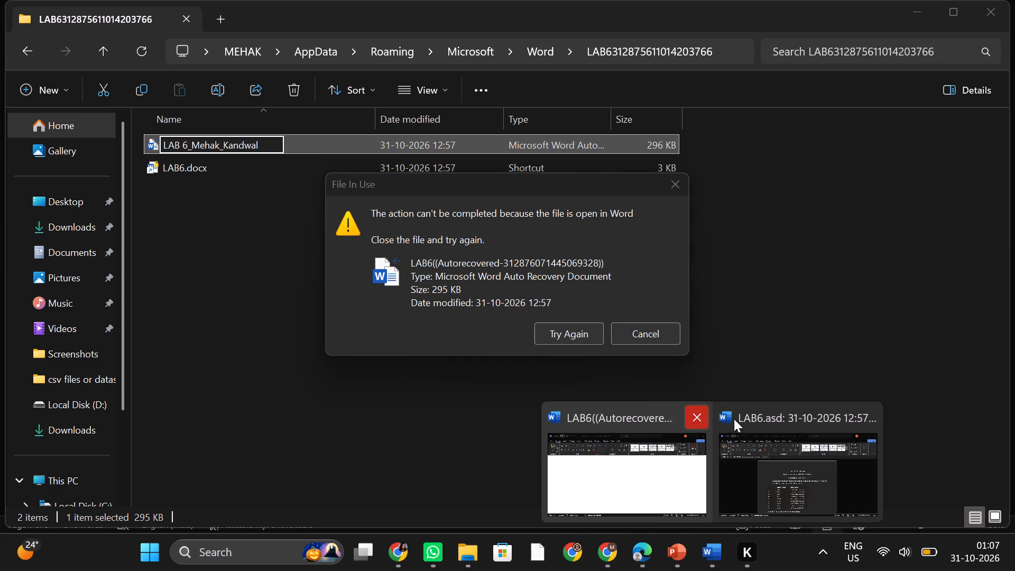
{"action": "left_click", "coordinate": [786, 415]}
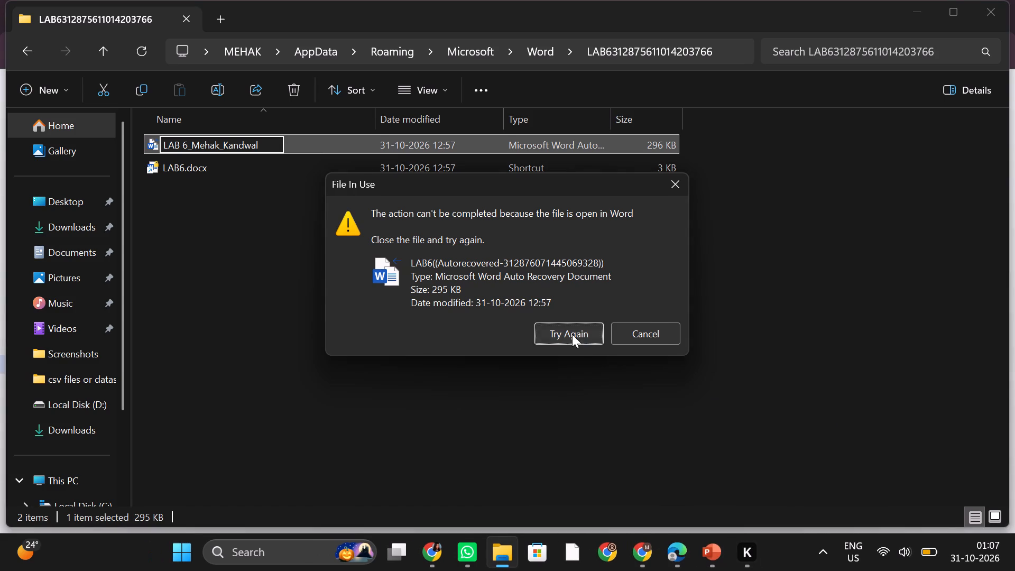
{"action": "left_click", "coordinate": [572, 334]}
{"action": "left_click", "coordinate": [362, 326]}
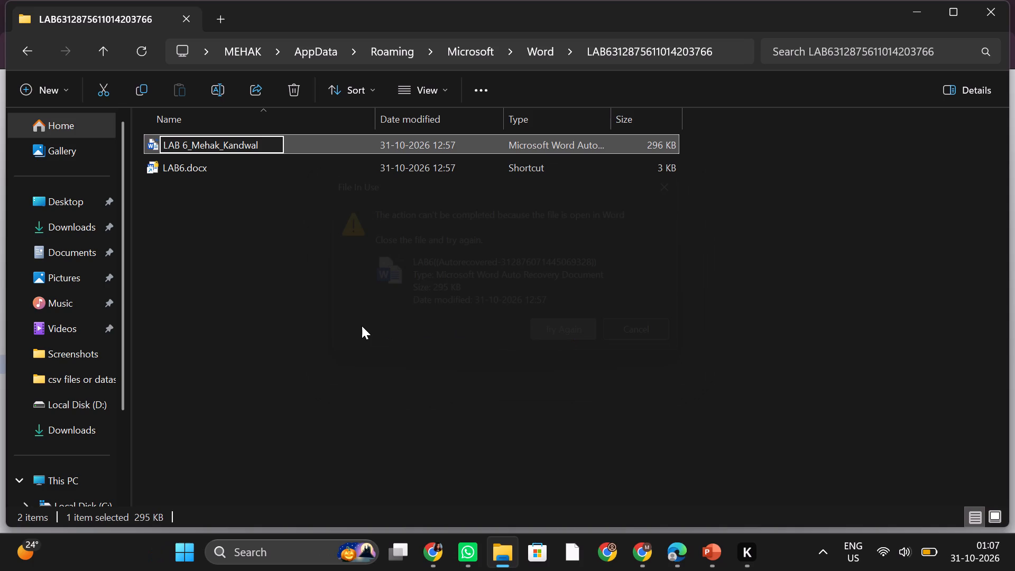
{"action": "left_click", "coordinate": [290, 260]}
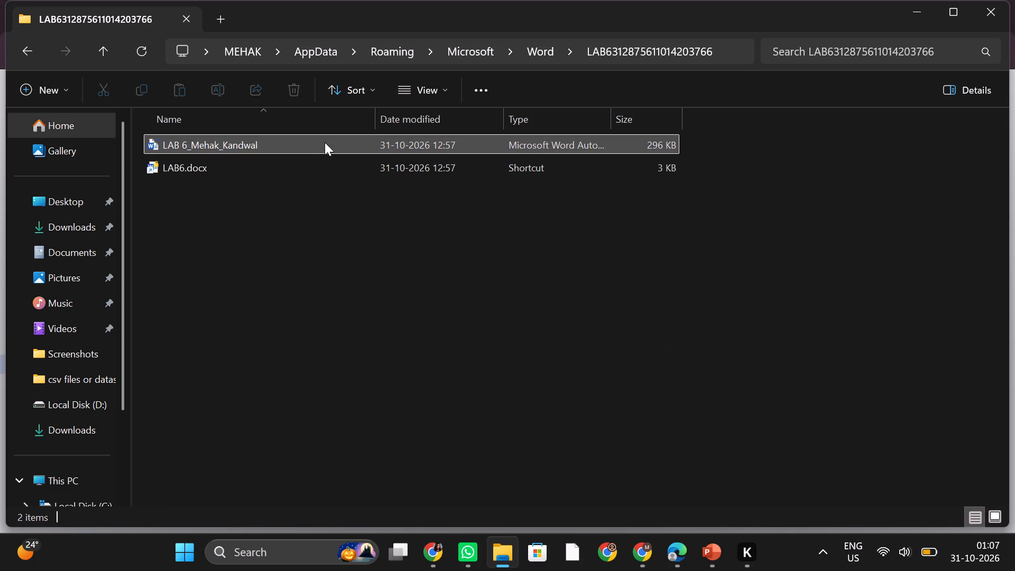
Open the renamed LAB 6 file in Word and check the start of the document.
{"action": "double_click", "coordinate": [325, 142]}
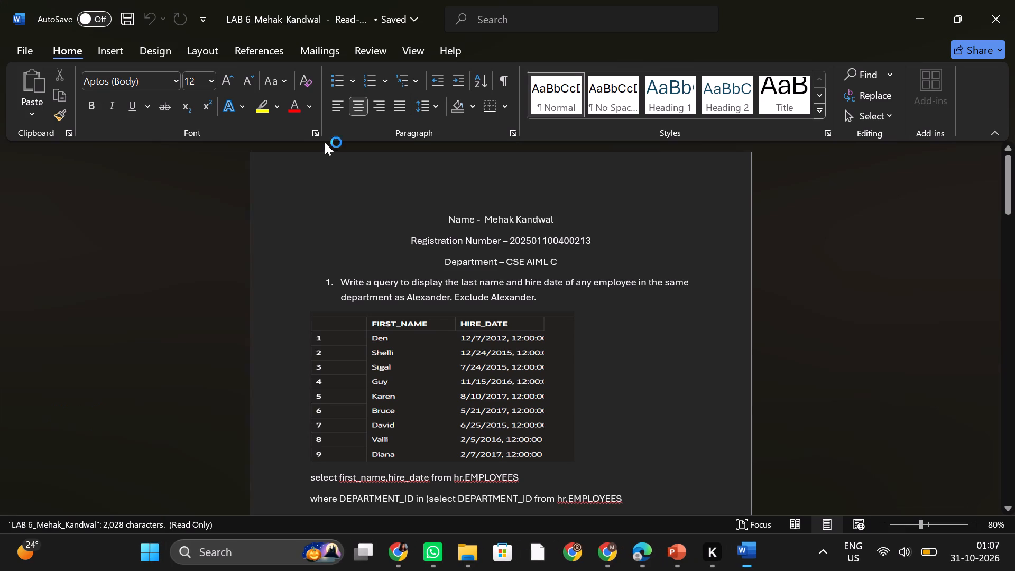
{"action": "scroll", "coordinate": [392, 345], "scroll_direction": "down", "scroll_amount": 2}
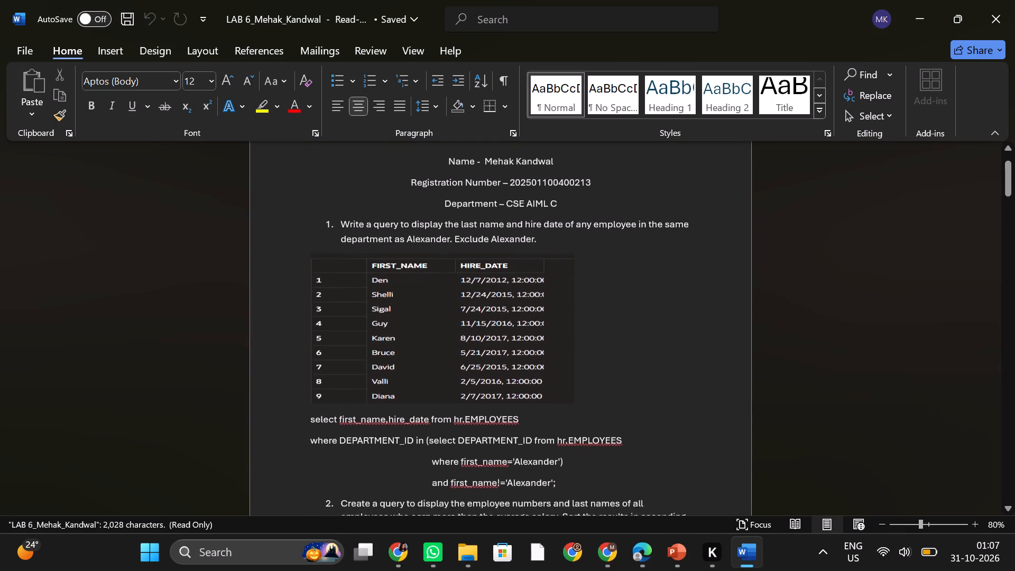
{"action": "scroll", "coordinate": [392, 345], "scroll_direction": "up", "scroll_amount": 1}
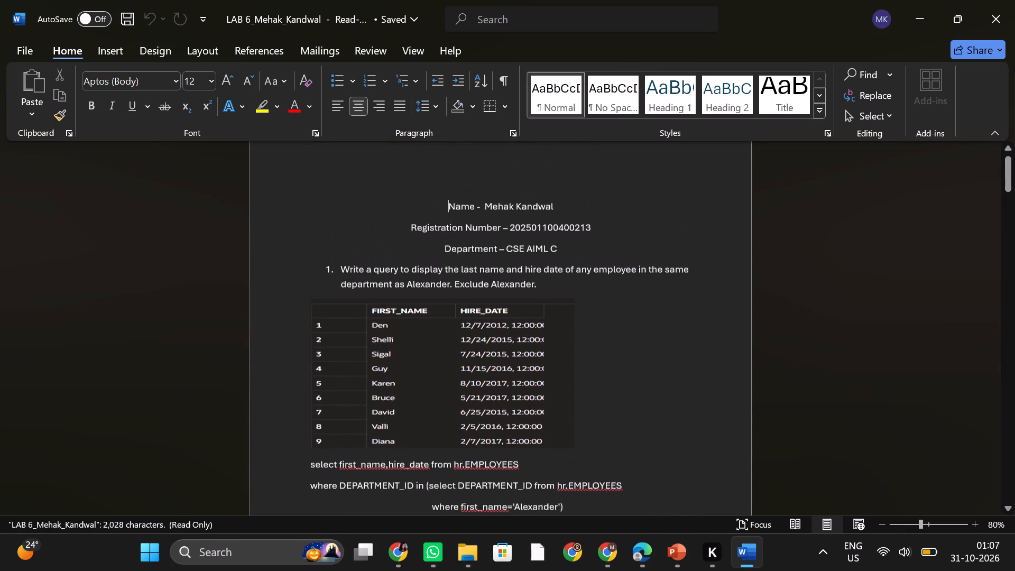
{"action": "scroll", "coordinate": [392, 345], "scroll_direction": "up", "scroll_amount": 1}
Insert a new first line reading "LAB:6" above the student's name line.
{"action": "left_click", "coordinate": [462, 191]}
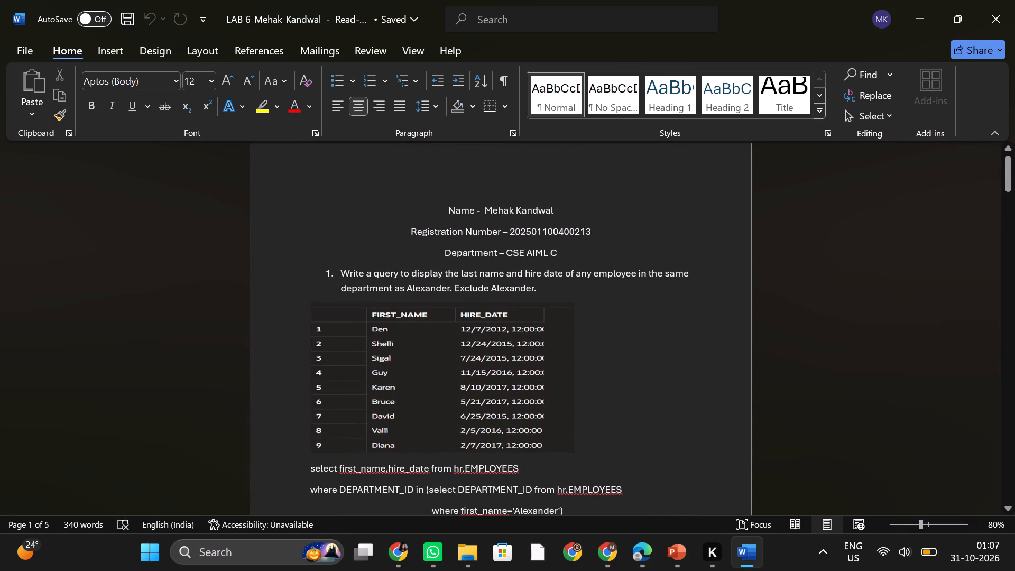
{"action": "left_click", "coordinate": [439, 189]}
{"action": "key", "text": "Return"}
{"action": "left_click", "coordinate": [480, 195]}
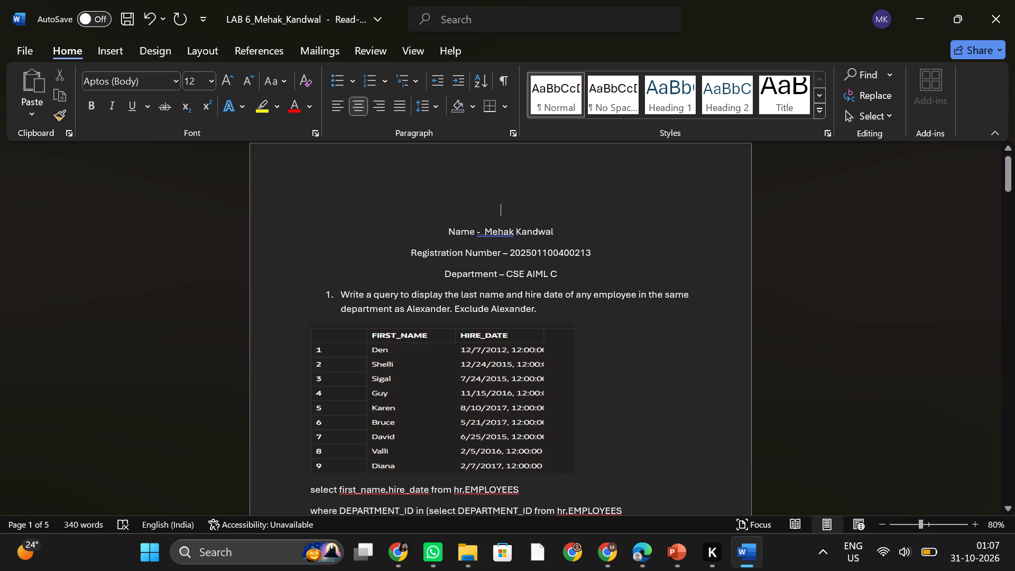
{"action": "left_click", "coordinate": [480, 195]}
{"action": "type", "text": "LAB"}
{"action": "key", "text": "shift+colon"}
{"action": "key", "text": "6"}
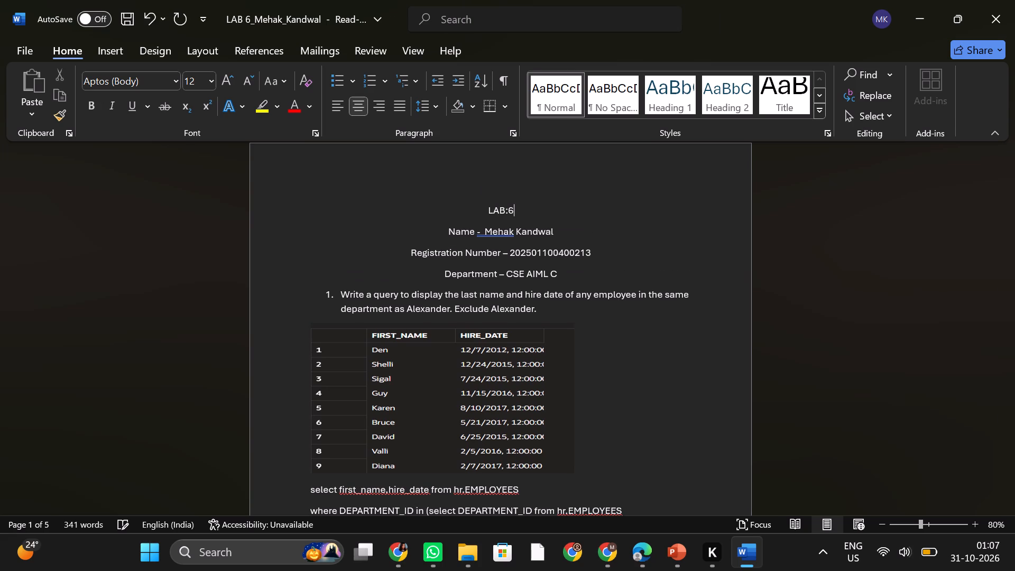
Set the font size of the "LAB:6" heading to 26.
{"action": "left_click_drag", "start_coordinate": [544, 205], "coordinate": [455, 210]}
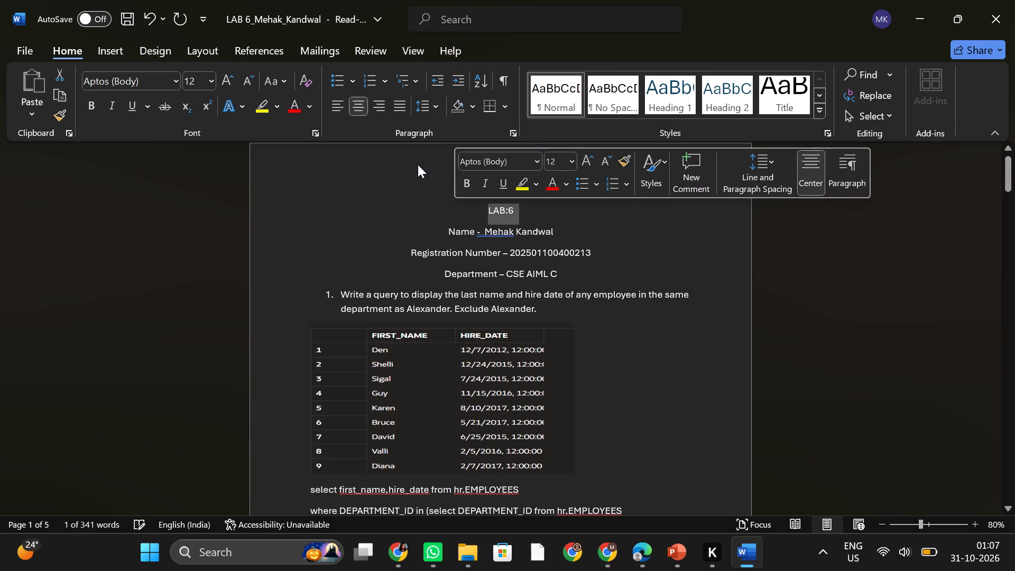
{"action": "left_click", "coordinate": [571, 162]}
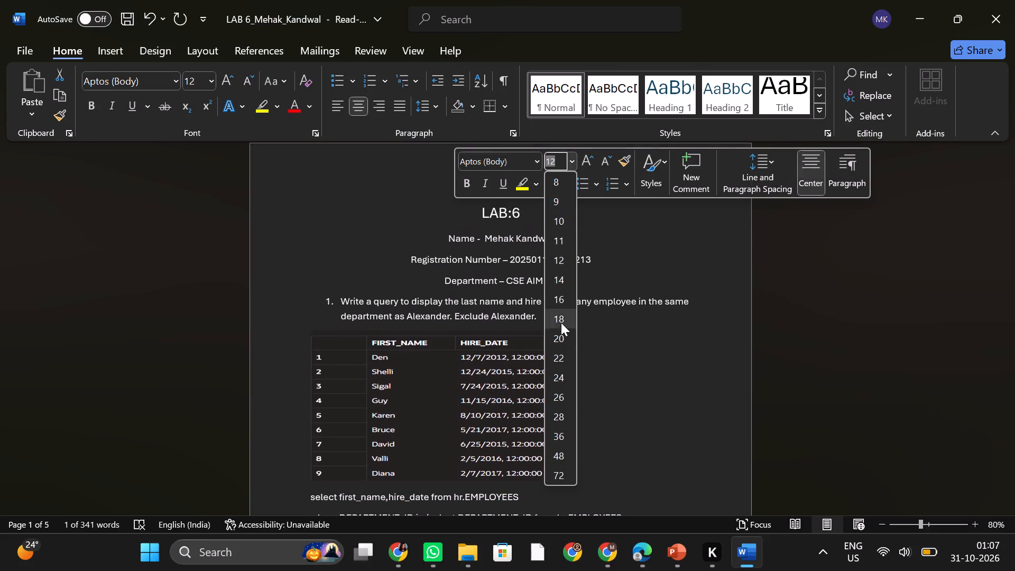
{"action": "left_click", "coordinate": [563, 394]}
{"action": "left_click", "coordinate": [671, 402]}
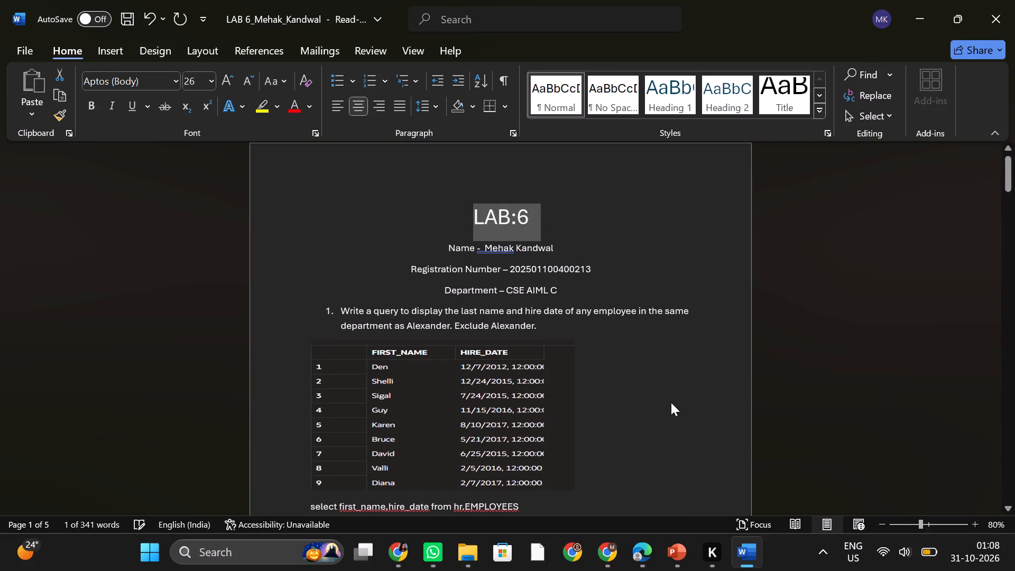
Start saving the read-only document as a new copy and replace the Authors entry with the student's name.
{"action": "left_click", "coordinate": [122, 18]}
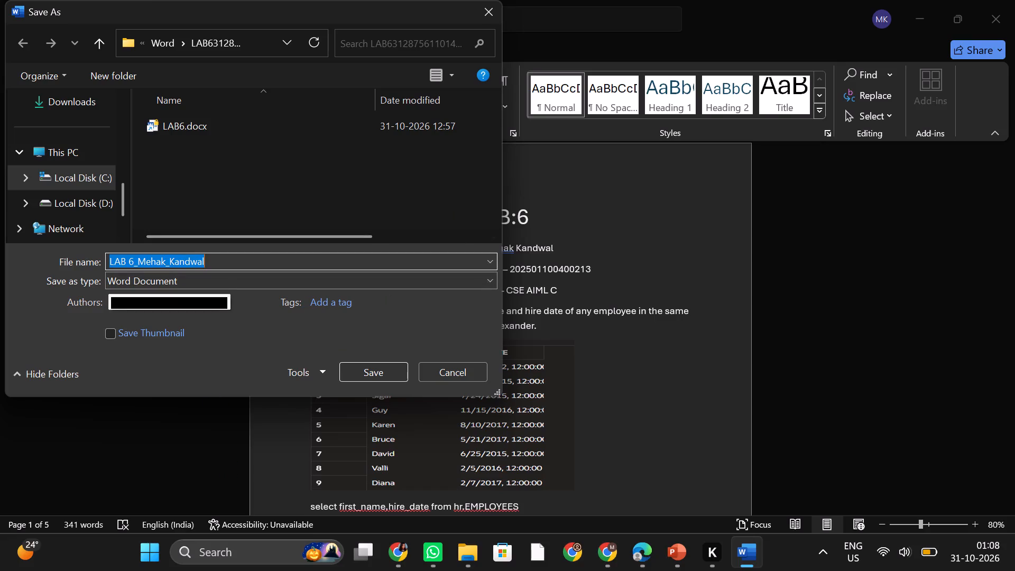
{"action": "left_click", "coordinate": [189, 300]}
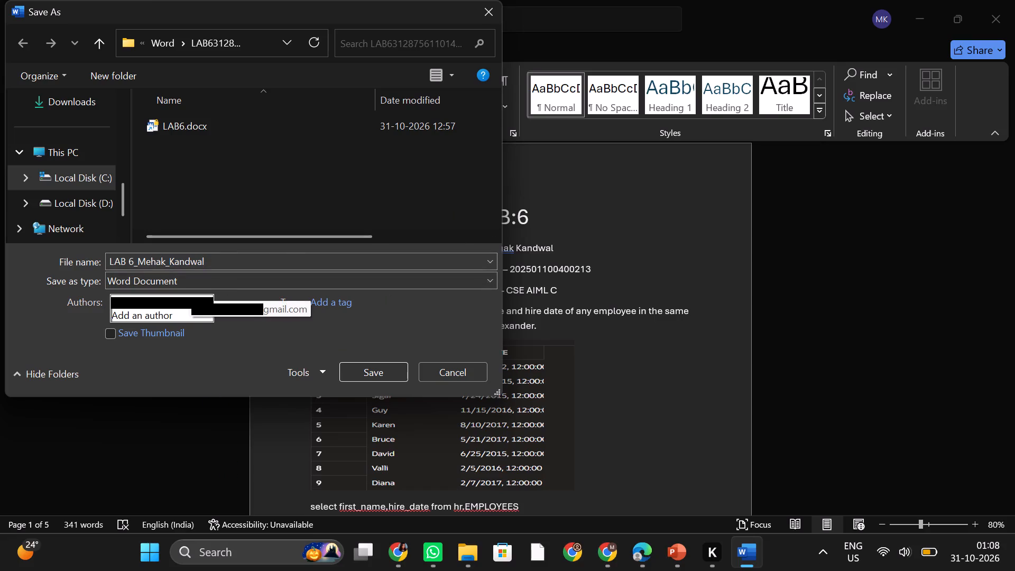
{"action": "left_click", "coordinate": [171, 300]}
{"action": "double_click", "coordinate": [171, 300]}
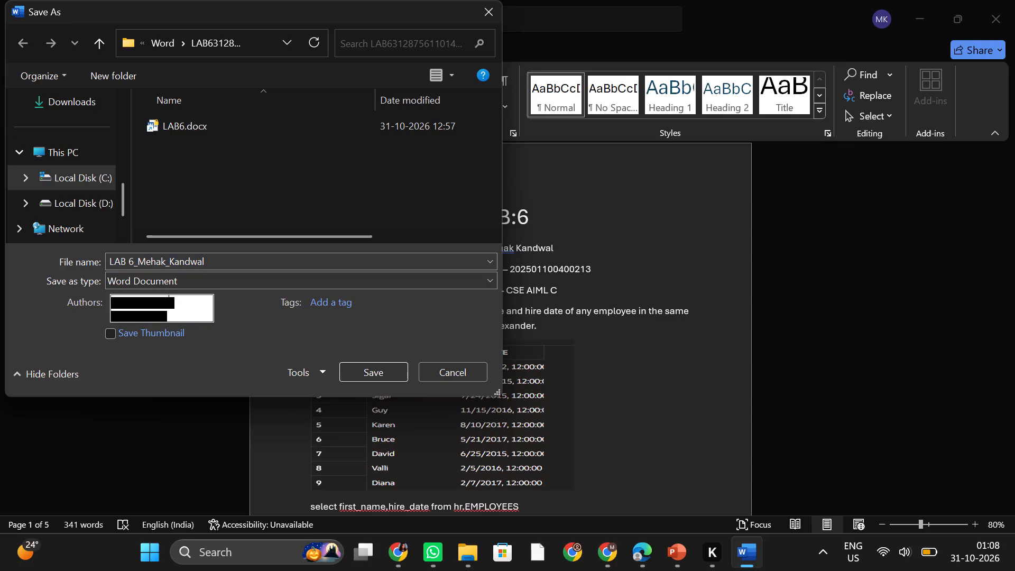
{"action": "left_click_drag", "start_coordinate": [190, 300], "coordinate": [97, 301]}
{"action": "key", "text": "BackSpace"}
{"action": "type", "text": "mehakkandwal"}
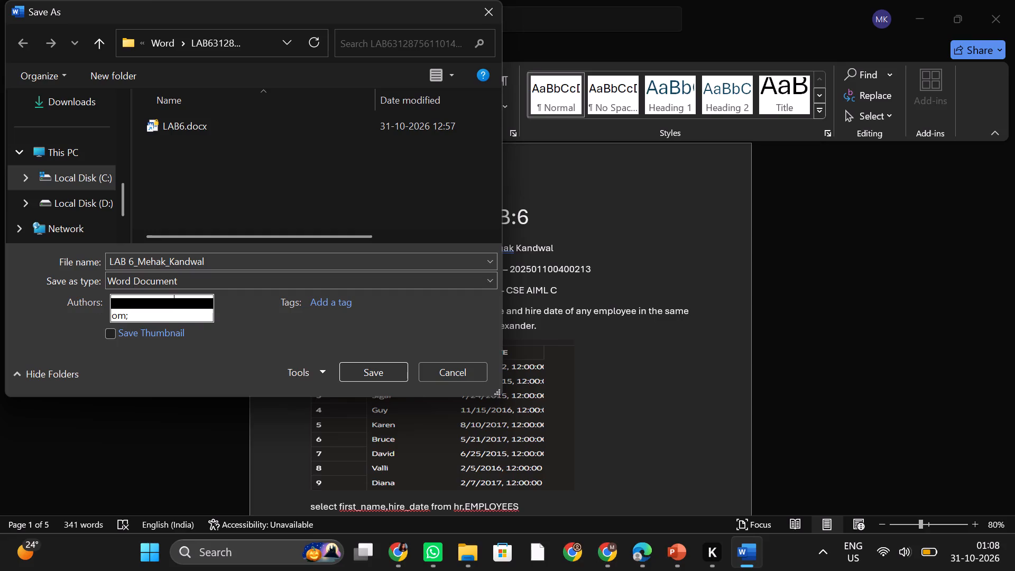
{"action": "scroll", "coordinate": [151, 309], "scroll_direction": "left", "scroll_amount": 2}
Enable Save Thumbnail, append "_213" to the file name, and save the copy as a Word Document in the current folder.
{"action": "left_click", "coordinate": [114, 334]}
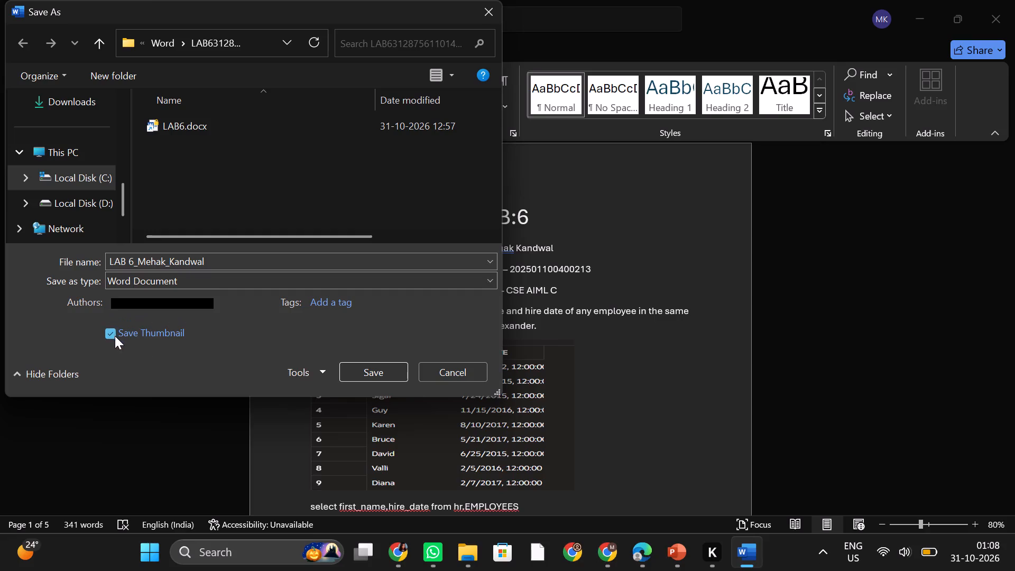
{"action": "left_click", "coordinate": [219, 256]}
{"action": "left_click", "coordinate": [219, 256]}
{"action": "left_click", "coordinate": [219, 256]}
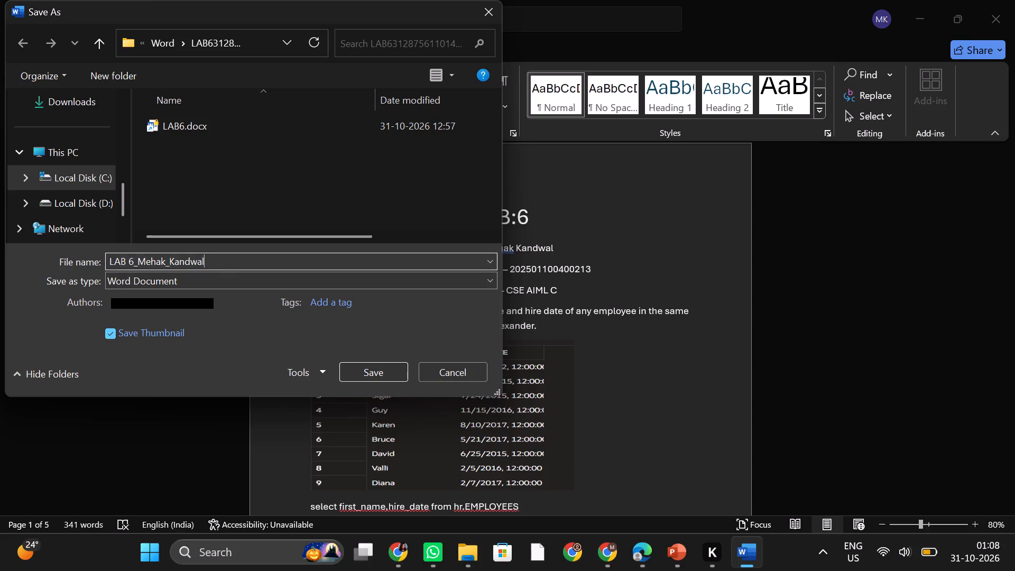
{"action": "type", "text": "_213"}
{"action": "left_click", "coordinate": [372, 378]}
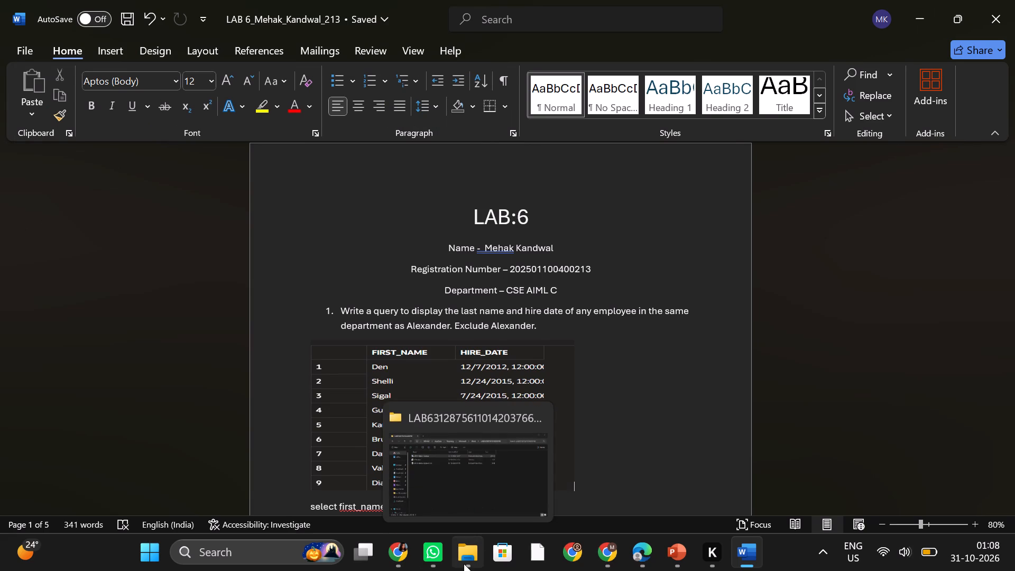
Review the saved LAB 6 document from the heading through the last query and its result table.
{"action": "left_click", "coordinate": [628, 415]}
{"action": "scroll", "coordinate": [628, 415], "scroll_direction": "down", "scroll_amount": 1}
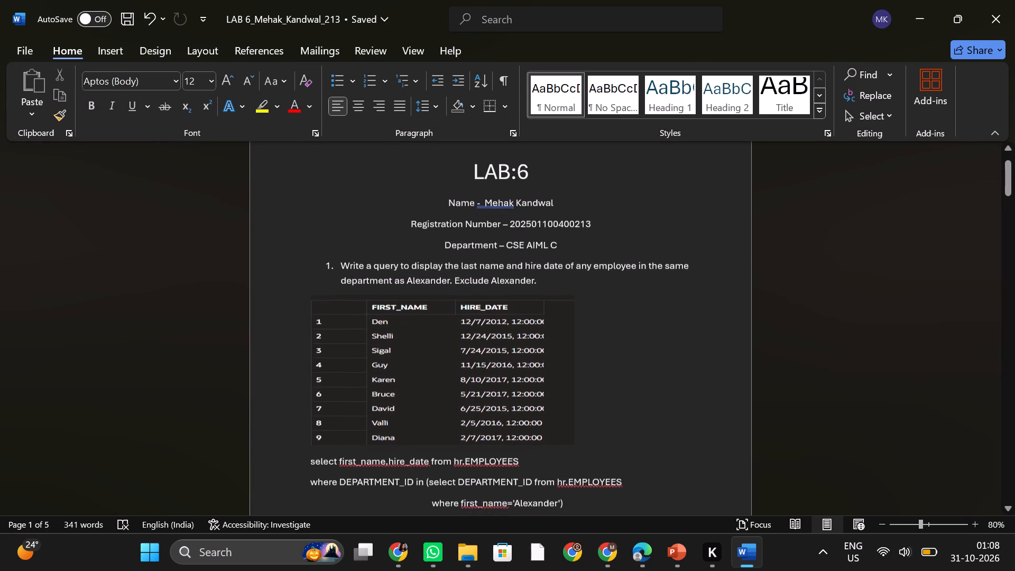
{"action": "scroll", "coordinate": [628, 415], "scroll_direction": "down", "scroll_amount": 3}
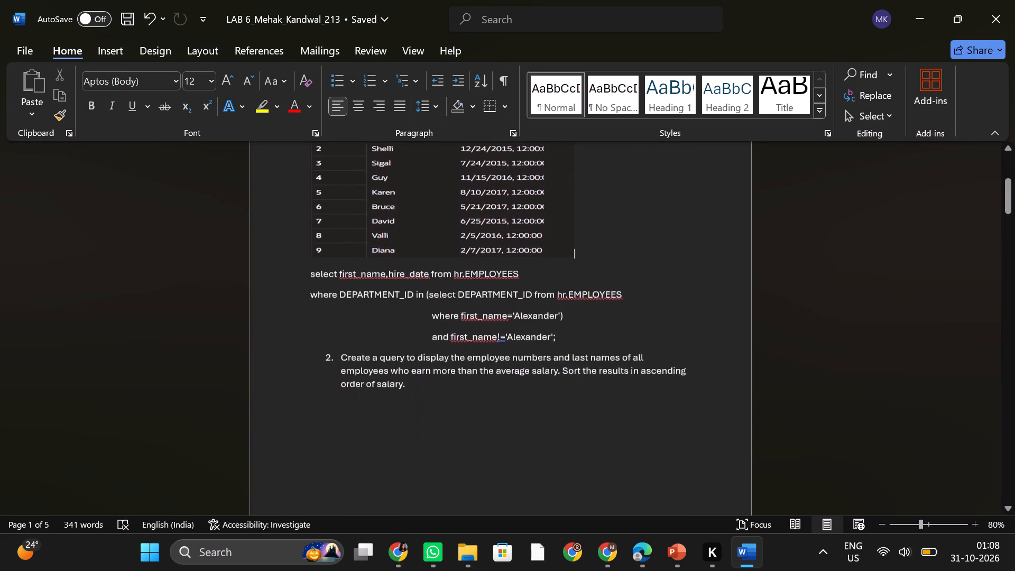
{"action": "scroll", "coordinate": [628, 415], "scroll_direction": "down", "scroll_amount": 3}
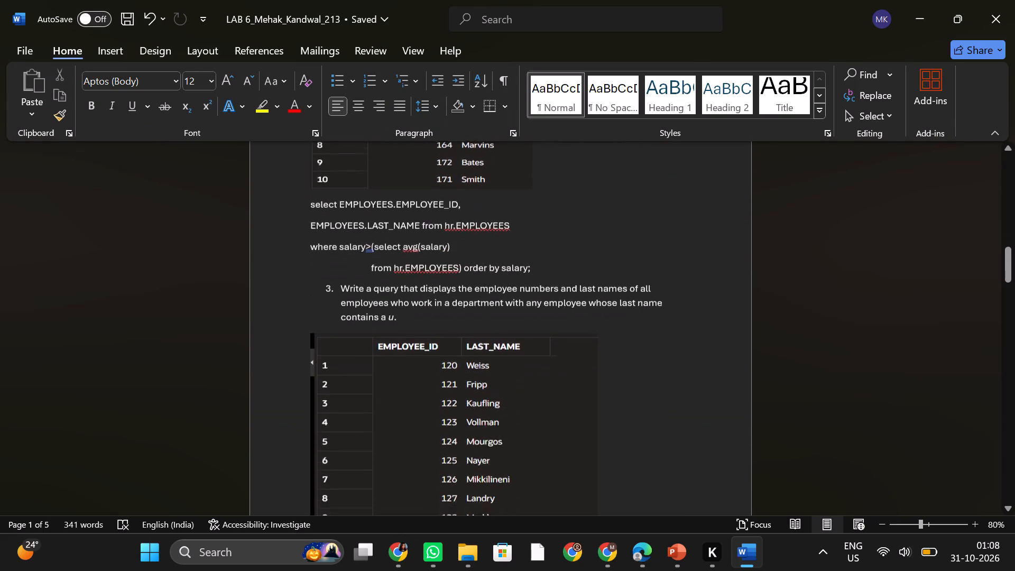
{"action": "scroll", "coordinate": [628, 415], "scroll_direction": "down", "scroll_amount": 4}
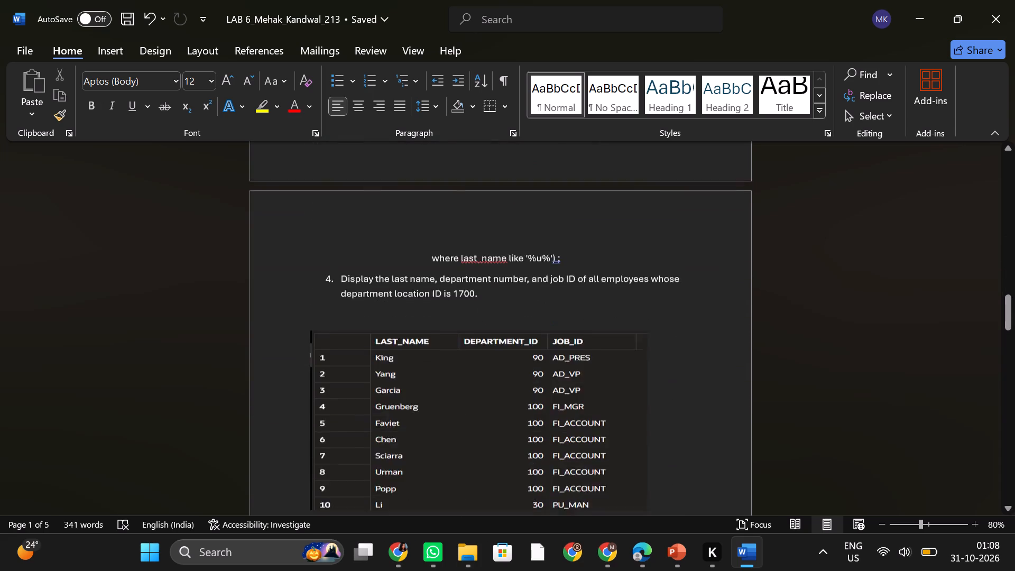
{"action": "scroll", "coordinate": [628, 415], "scroll_direction": "down", "scroll_amount": 3}
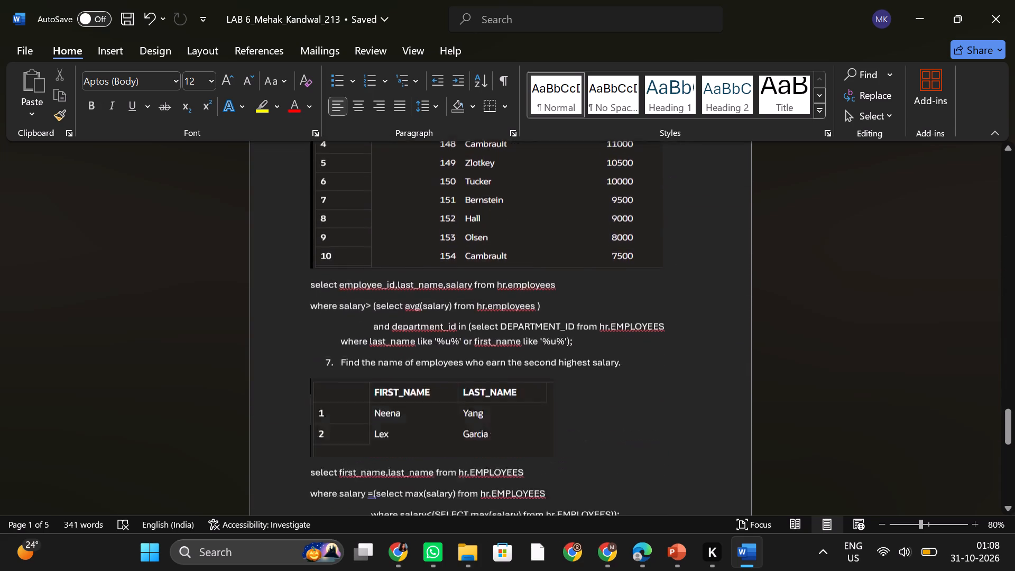
{"action": "scroll", "coordinate": [628, 415], "scroll_direction": "down", "scroll_amount": 2}
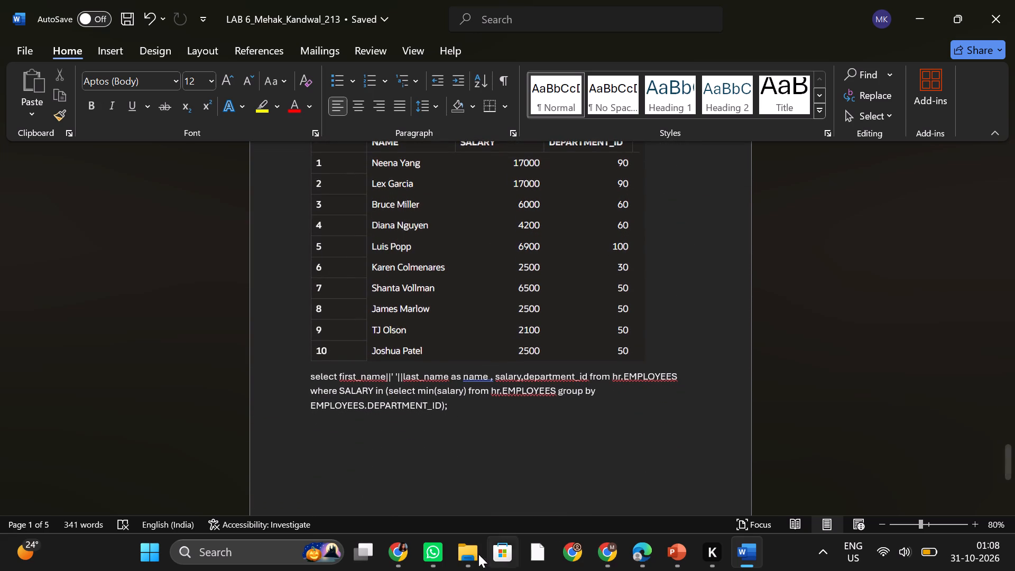
Open the saved document copy ending in "_213" from File Explorer, check its pages back up to the "LAB:6" title, and close it.
{"action": "left_click", "coordinate": [476, 556]}
{"action": "left_click", "coordinate": [225, 355]}
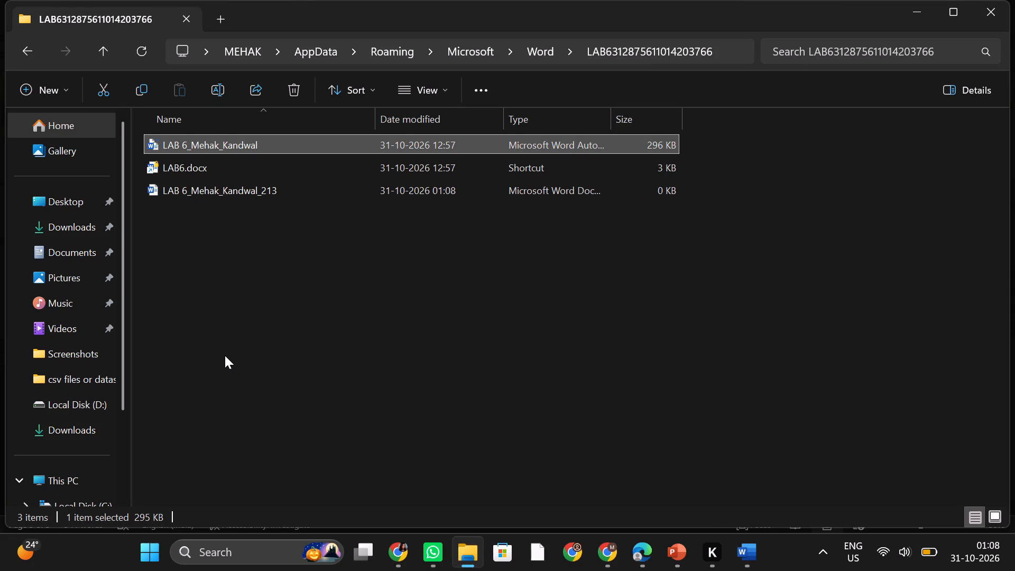
{"action": "double_click", "coordinate": [263, 187]}
{"action": "scroll", "coordinate": [422, 323], "scroll_direction": "up", "scroll_amount": 4}
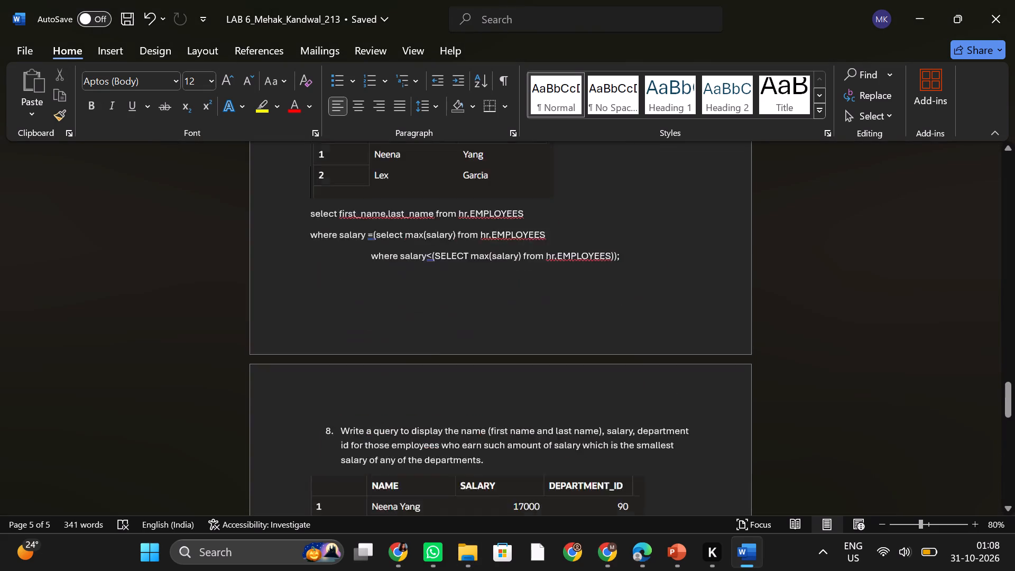
{"action": "scroll", "coordinate": [422, 323], "scroll_direction": "up", "scroll_amount": 8}
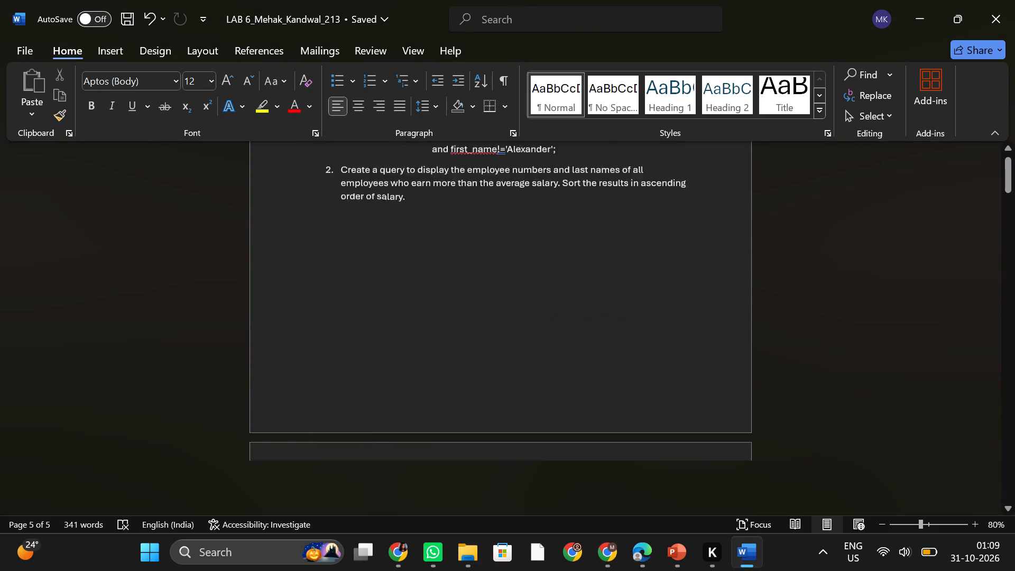
{"action": "scroll", "coordinate": [422, 323], "scroll_direction": "up", "scroll_amount": 2}
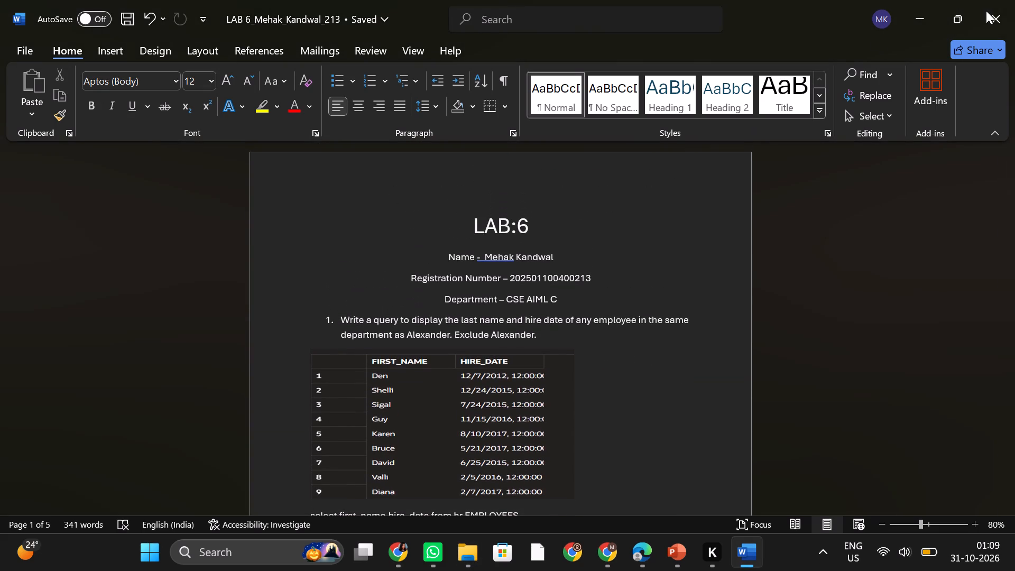
{"action": "left_click", "coordinate": [998, 16]}
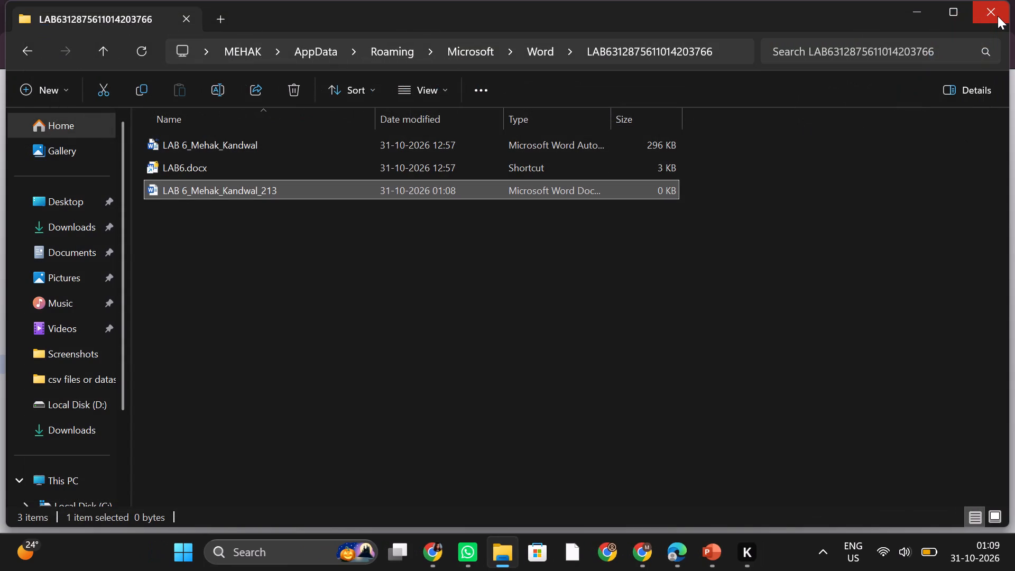
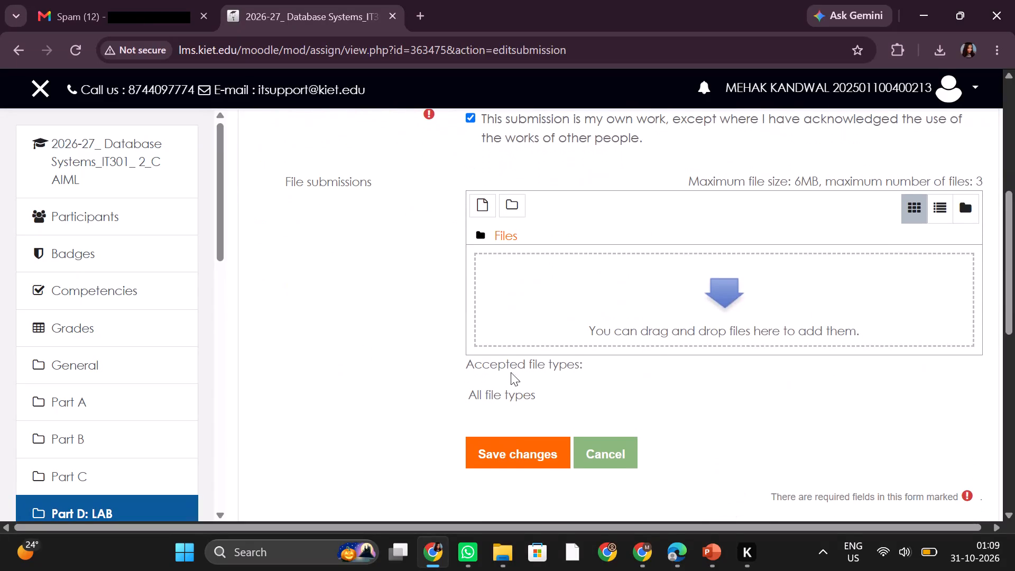
Start adding a file to the assignment's file submissions and browse the computer's folders for the saved LAB 6 document.
{"action": "left_click", "coordinate": [715, 313]}
{"action": "left_click", "coordinate": [416, 241]}
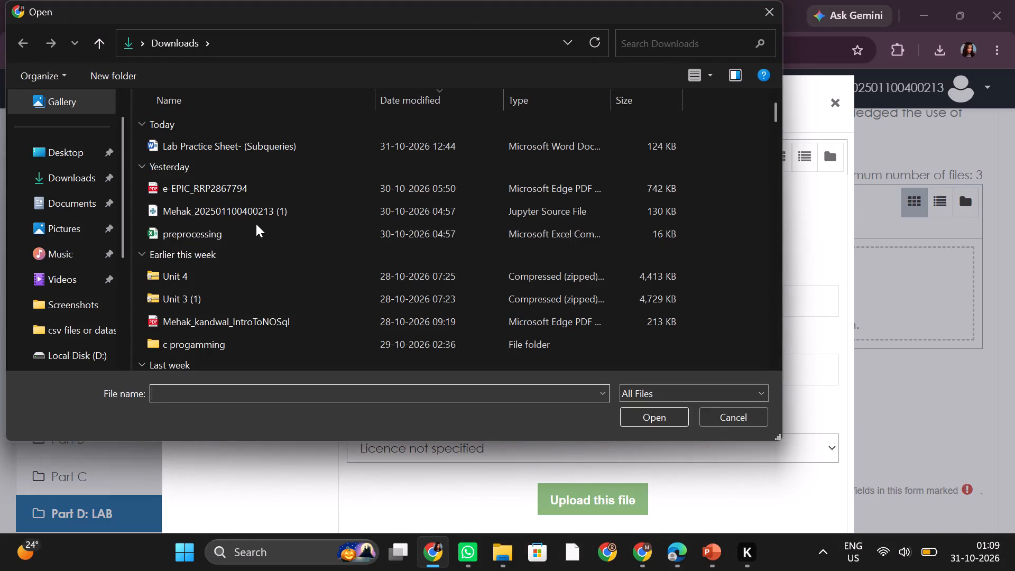
{"action": "left_click", "coordinate": [82, 175]}
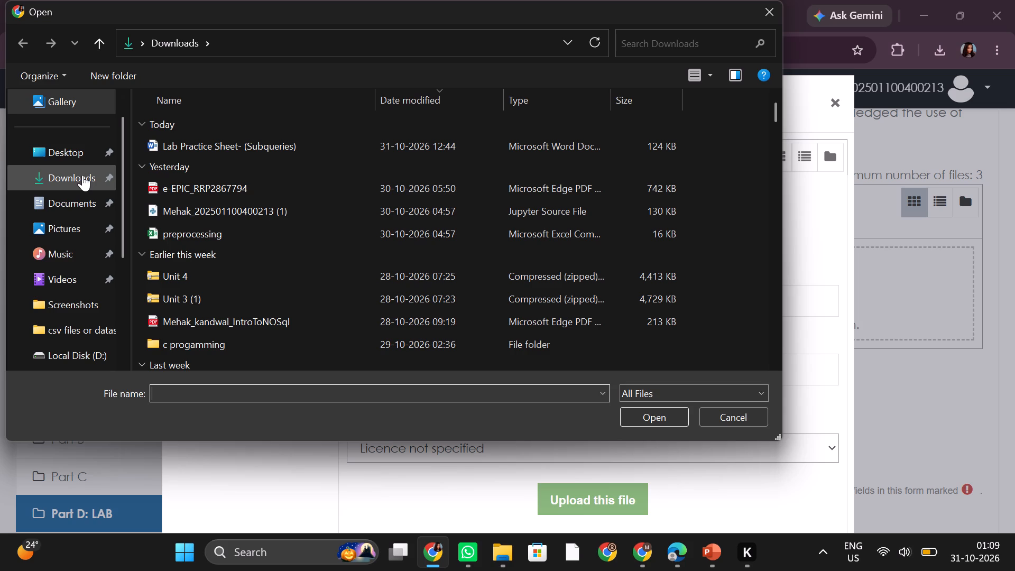
{"action": "left_click", "coordinate": [67, 100]}
{"action": "scroll", "coordinate": [67, 100], "scroll_direction": "up", "scroll_amount": 1}
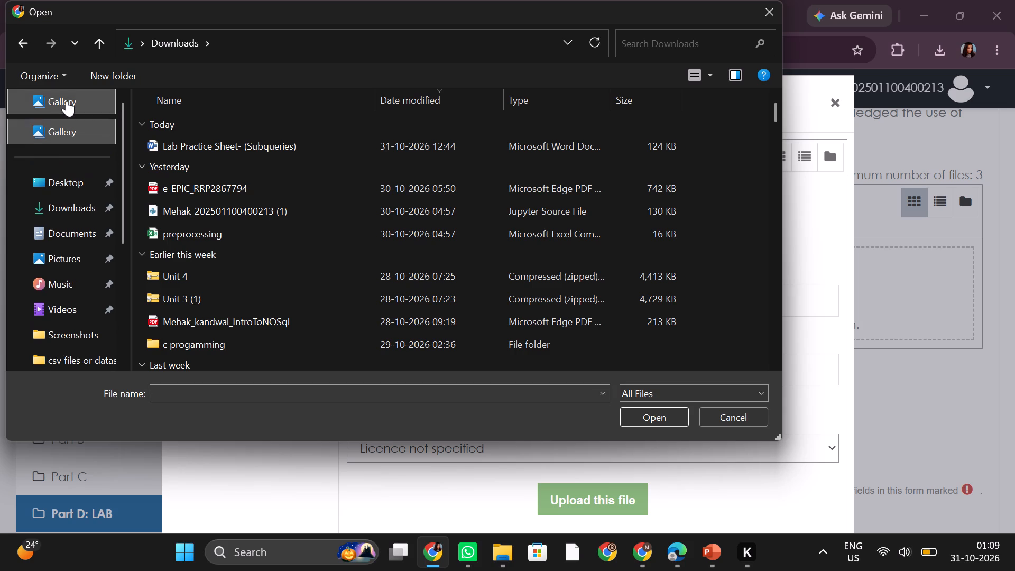
Choose the LAB 6 Word document ending in "_213" as the attachment and upload it to the Lab 6 file submissions.
{"action": "scroll", "coordinate": [67, 100], "scroll_direction": "up", "scroll_amount": 1}
{"action": "left_click", "coordinate": [62, 101]}
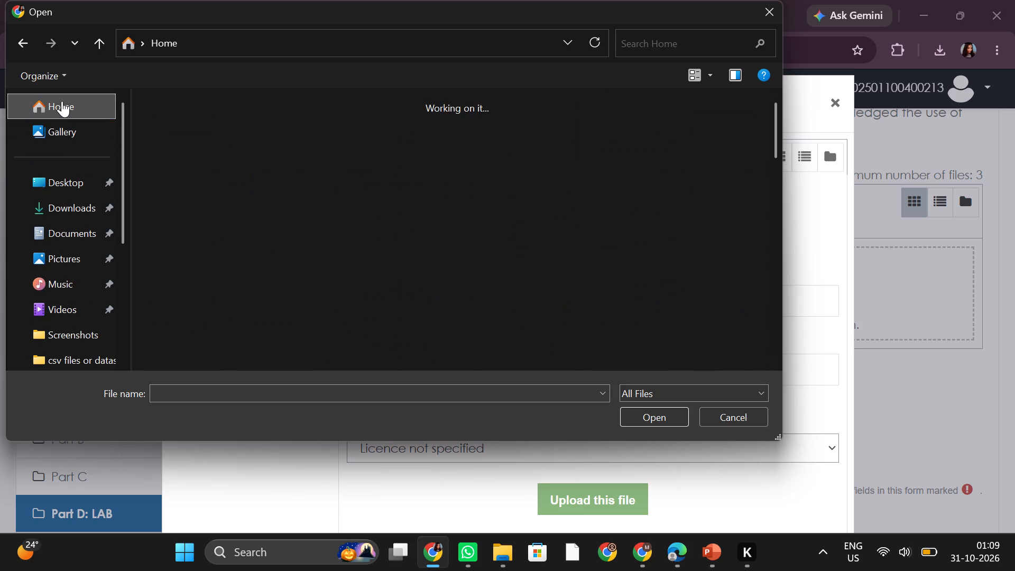
{"action": "scroll", "coordinate": [210, 345], "scroll_direction": "down", "scroll_amount": 2}
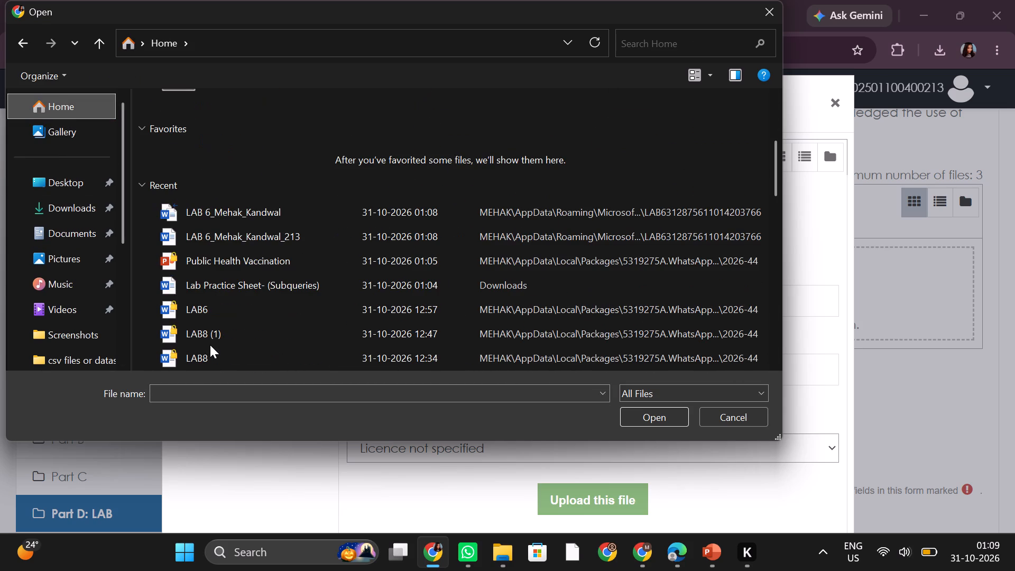
{"action": "left_click", "coordinate": [291, 235]}
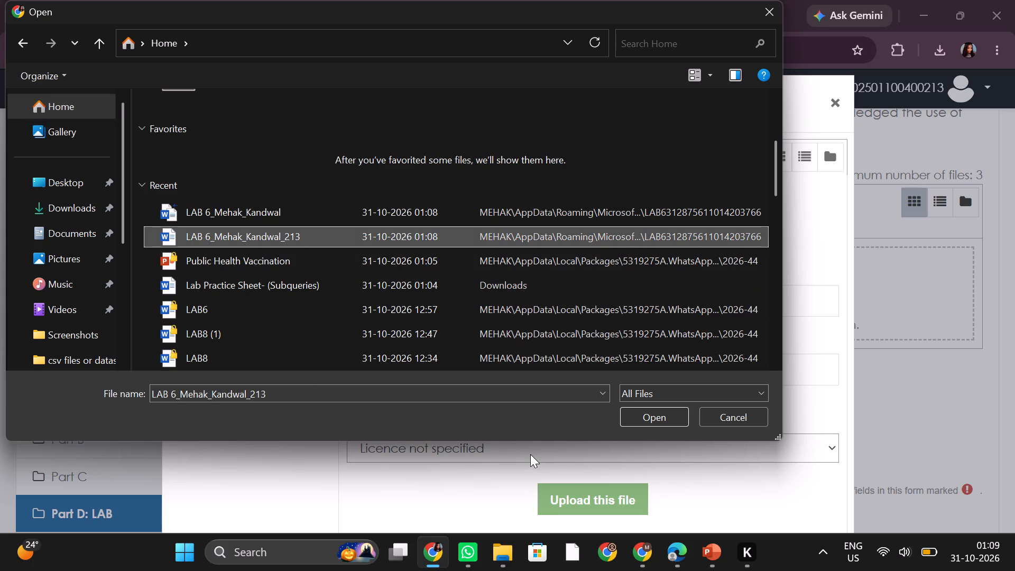
{"action": "left_click", "coordinate": [666, 419]}
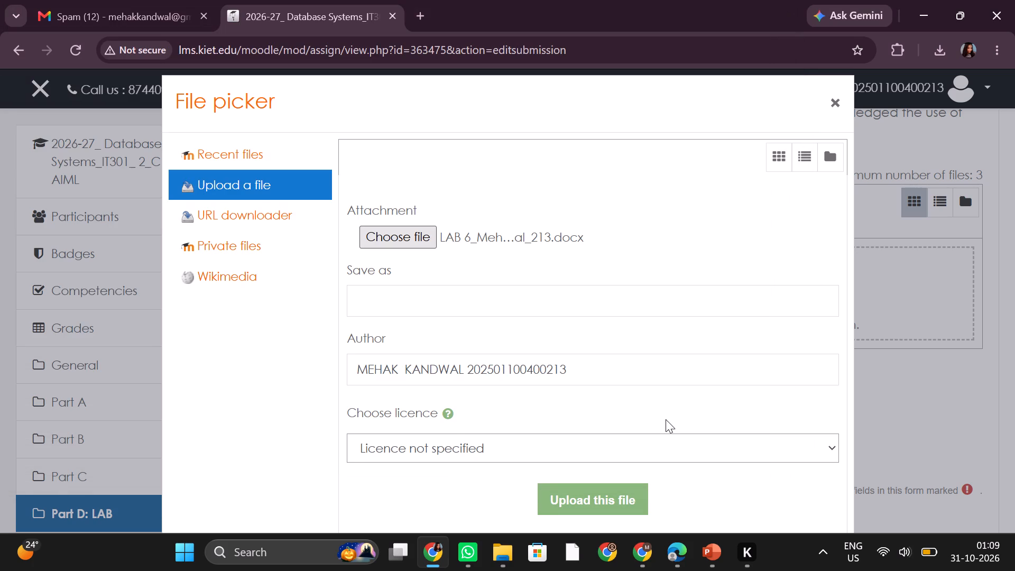
{"action": "left_click", "coordinate": [485, 234]}
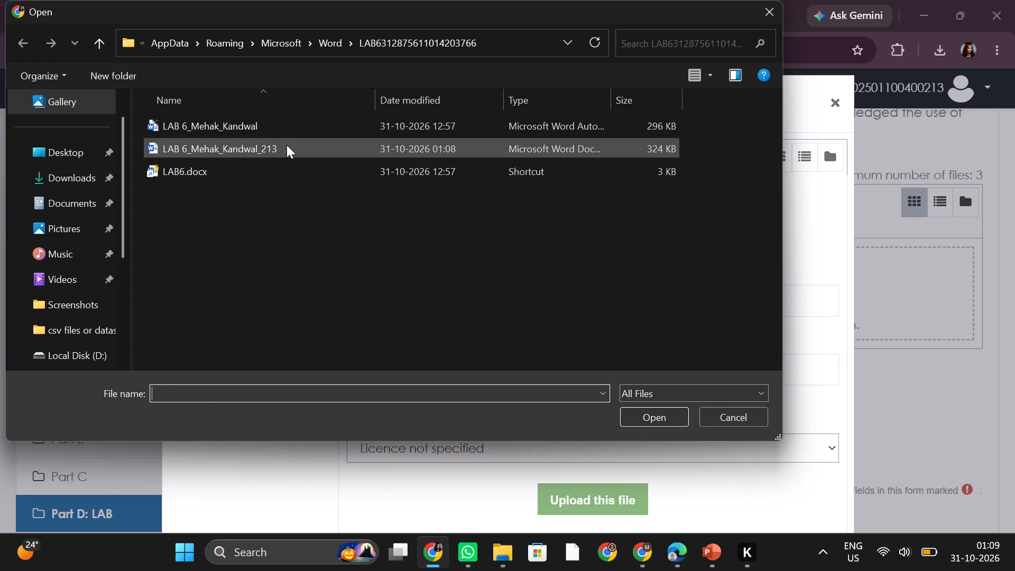
{"action": "double_click", "coordinate": [287, 145]}
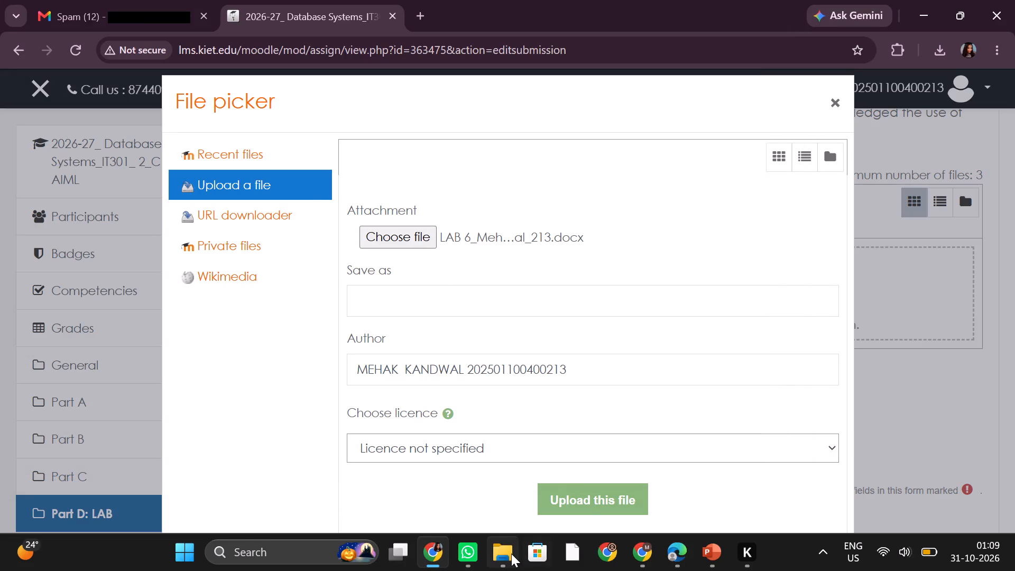
{"action": "left_click", "coordinate": [607, 500]}
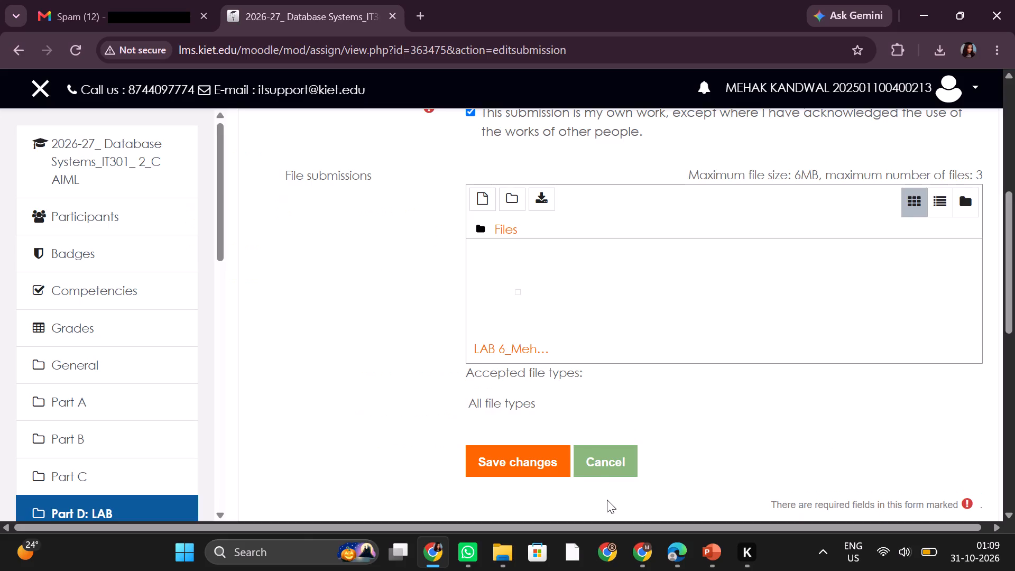
Inspect the details of the uploaded LAB 6 file and close them without changing anything.
{"action": "left_click", "coordinate": [530, 277]}
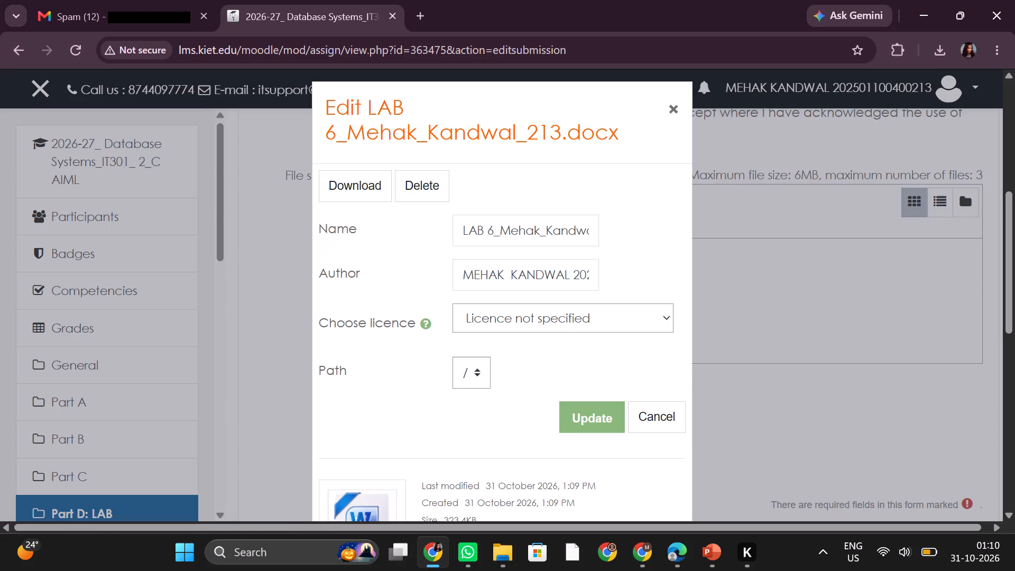
{"action": "scroll", "coordinate": [511, 446], "scroll_direction": "down", "scroll_amount": 2}
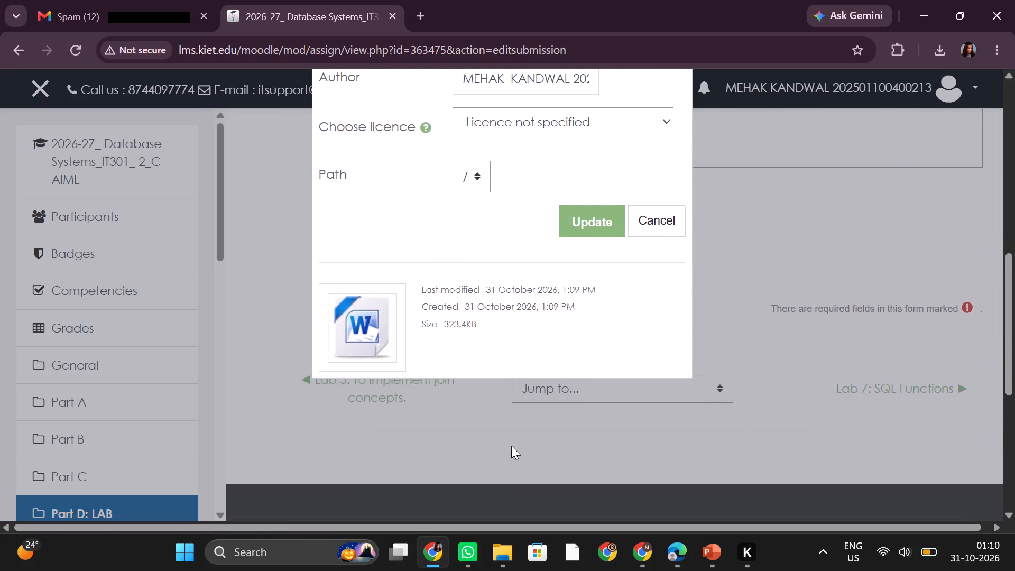
{"action": "scroll", "coordinate": [728, 336], "scroll_direction": "up", "scroll_amount": 2}
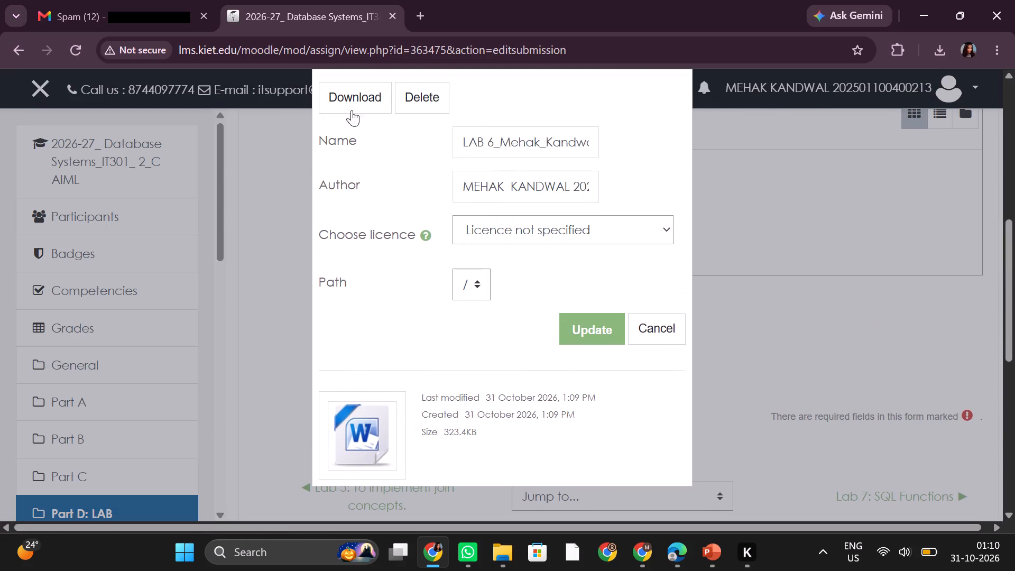
{"action": "left_click", "coordinate": [797, 324]}
{"action": "left_click", "coordinate": [666, 353]}
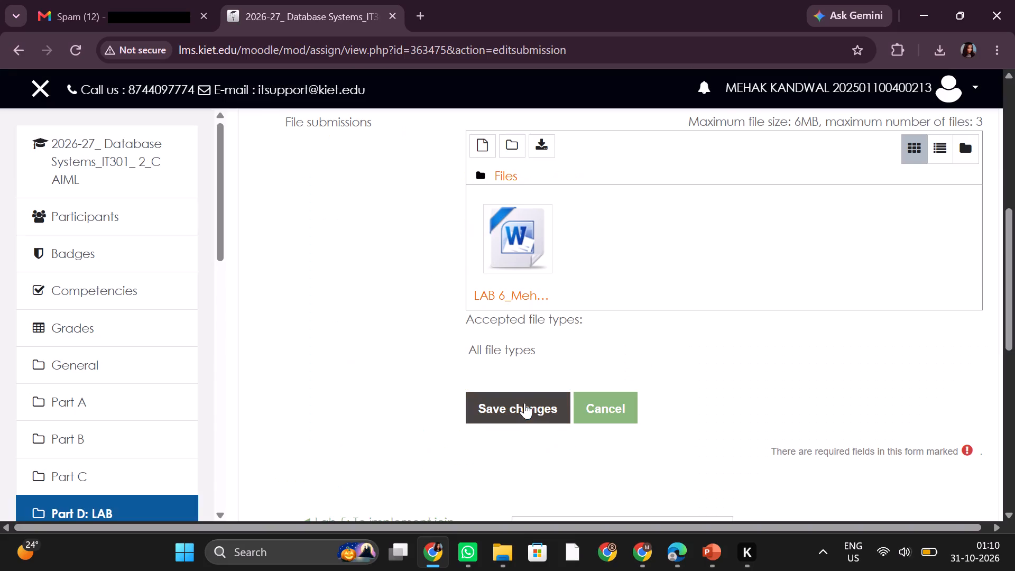
Open the saved LAB 6 document ending in "_213" from File Explorer, check it, close it and return to Chrome.
{"action": "left_click", "coordinate": [511, 553]}
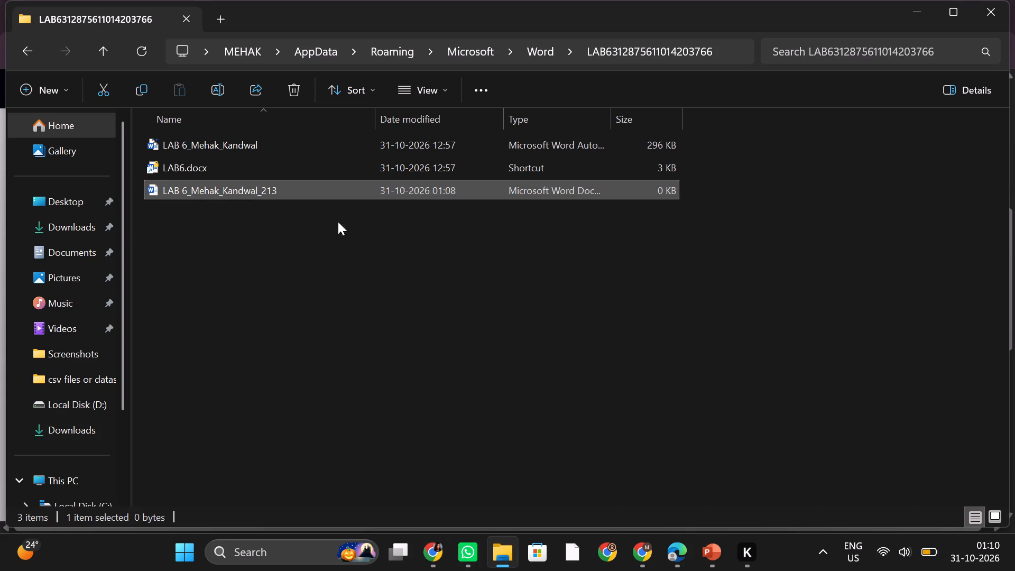
{"action": "double_click", "coordinate": [301, 189]}
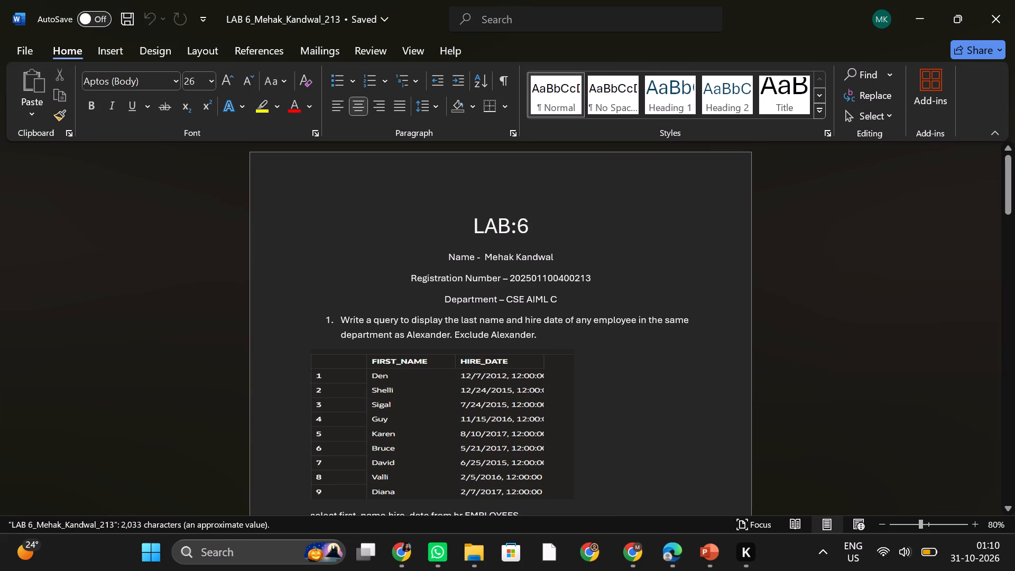
{"action": "left_click", "coordinate": [994, 16]}
{"action": "left_click", "coordinate": [435, 559]}
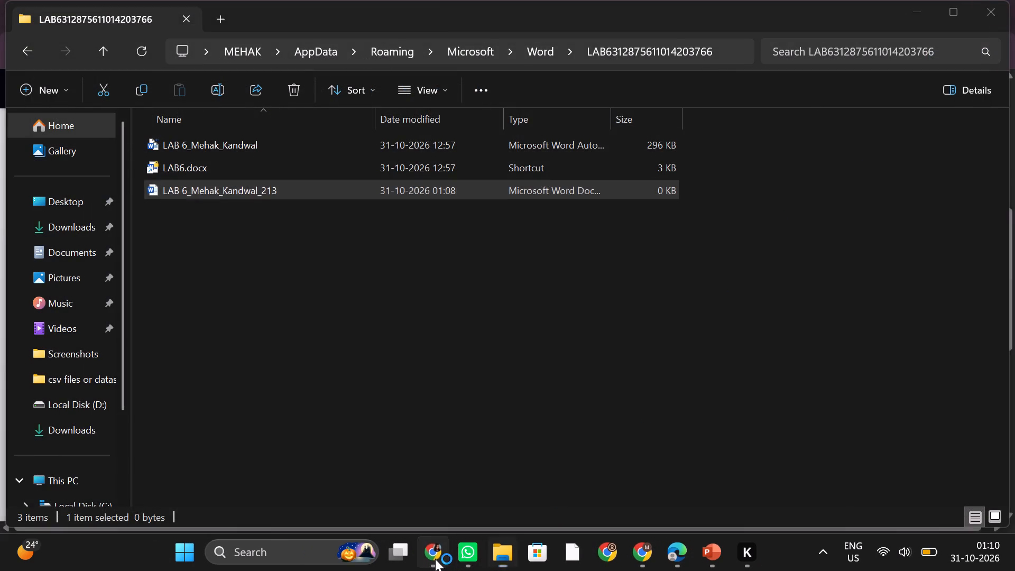
Save the Lab 6 submission changes and review the submission status page.
{"action": "left_click", "coordinate": [505, 411]}
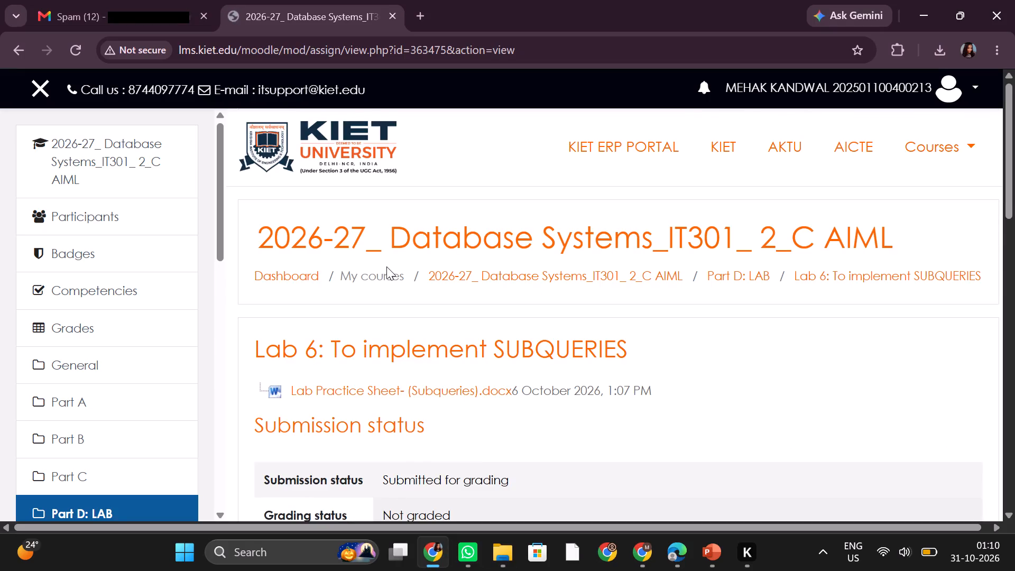
{"action": "scroll", "coordinate": [386, 266], "scroll_direction": "down", "scroll_amount": 1}
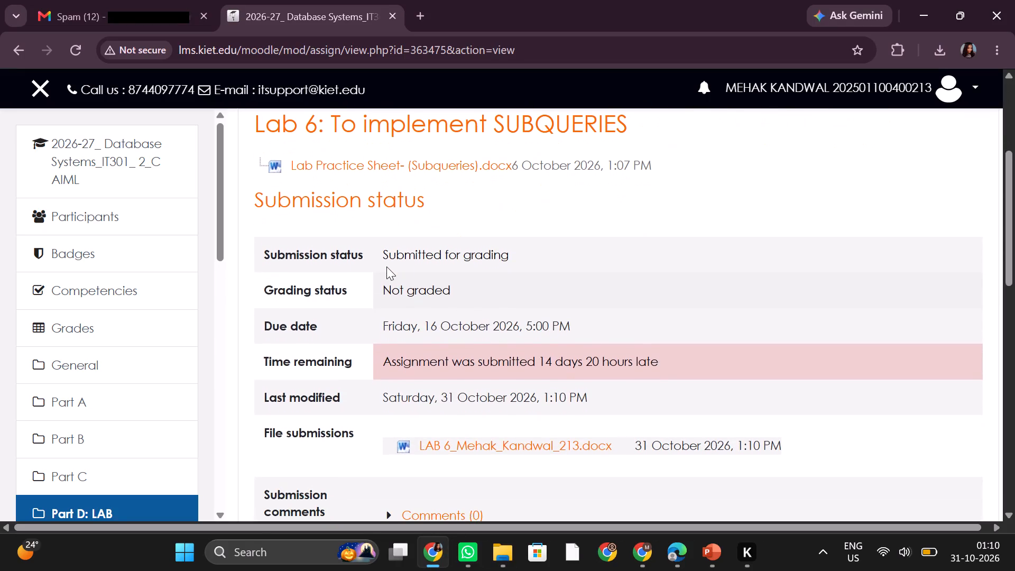
{"action": "scroll", "coordinate": [386, 266], "scroll_direction": "down", "scroll_amount": 2}
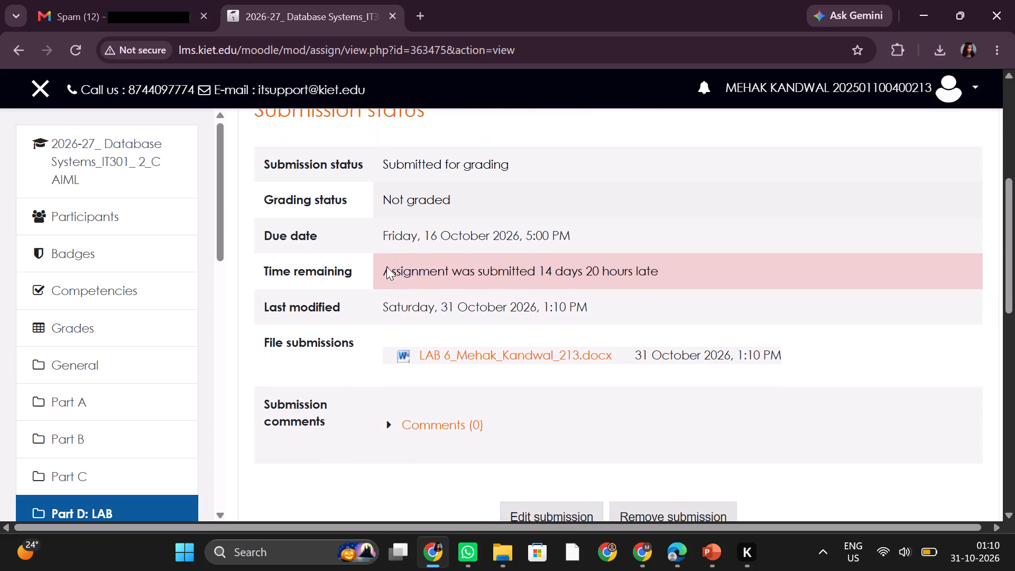
{"action": "scroll", "coordinate": [386, 266], "scroll_direction": "down", "scroll_amount": 4}
{"action": "scroll", "coordinate": [386, 266], "scroll_direction": "up", "scroll_amount": 2}
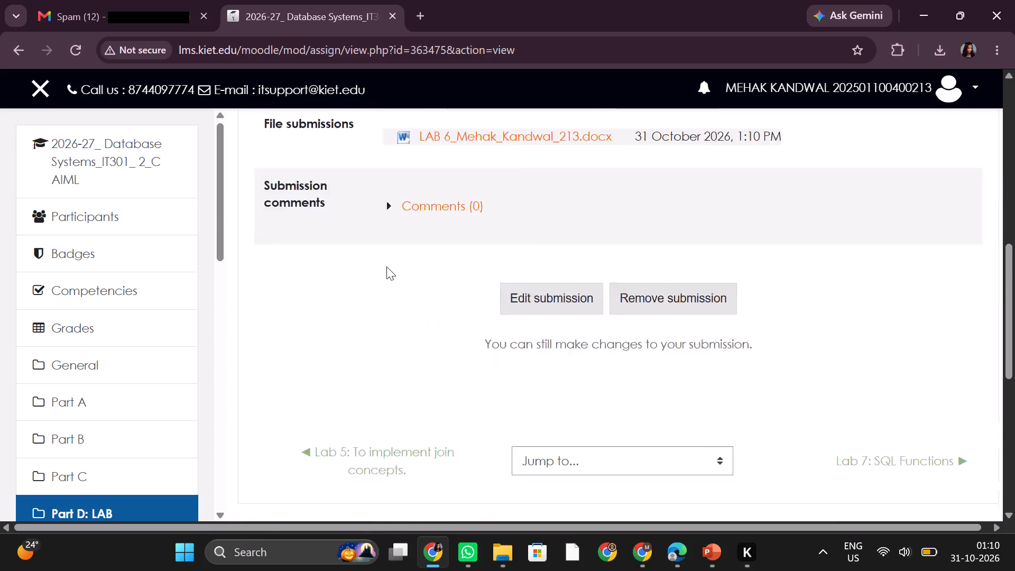
{"action": "scroll", "coordinate": [386, 266], "scroll_direction": "down", "scroll_amount": 3}
Go to the "Lab 7: SQL Functions" assignment.
{"action": "left_click", "coordinate": [936, 308]}
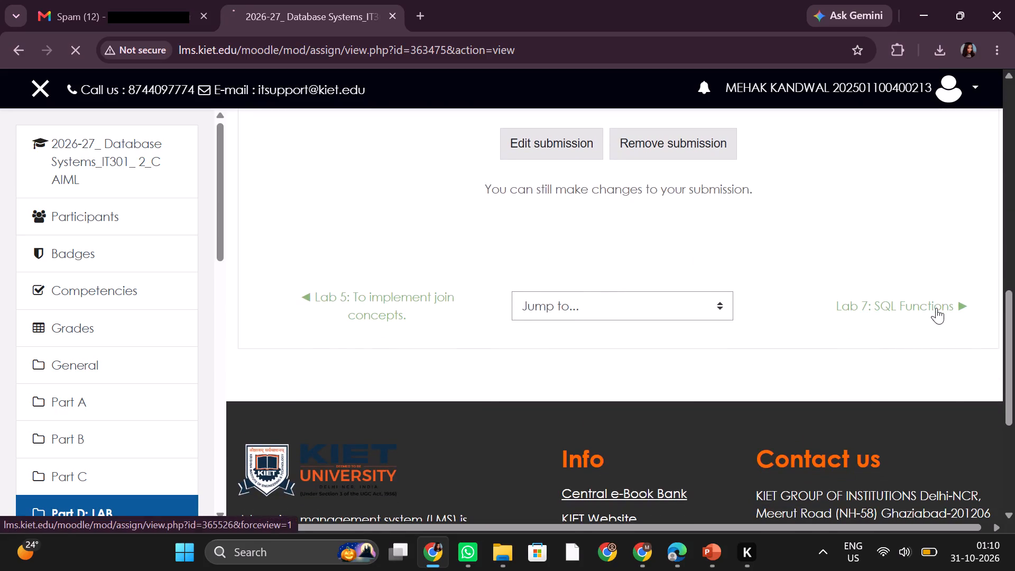
Delete the "Lab Practice Sheet- (Subqueries)" document from the Downloads folder in File Explorer.
{"action": "left_click", "coordinate": [512, 549]}
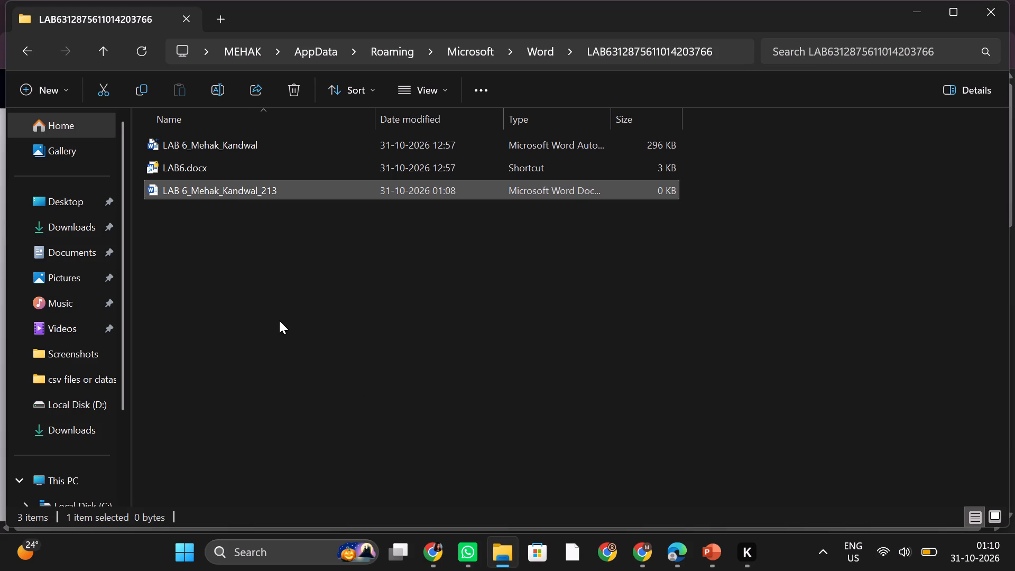
{"action": "left_click", "coordinate": [76, 218]}
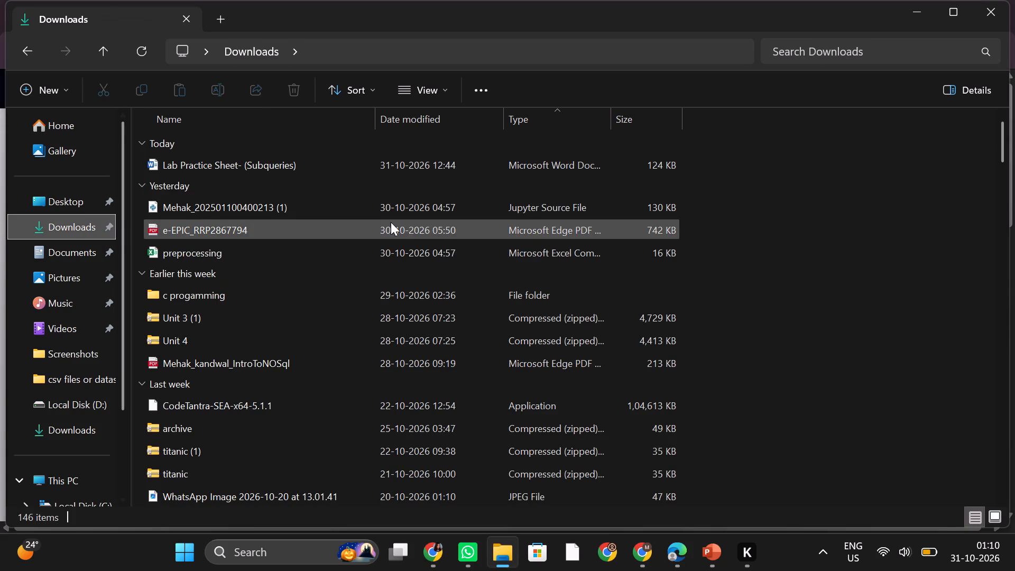
{"action": "left_click_drag", "start_coordinate": [754, 168], "coordinate": [597, 168]}
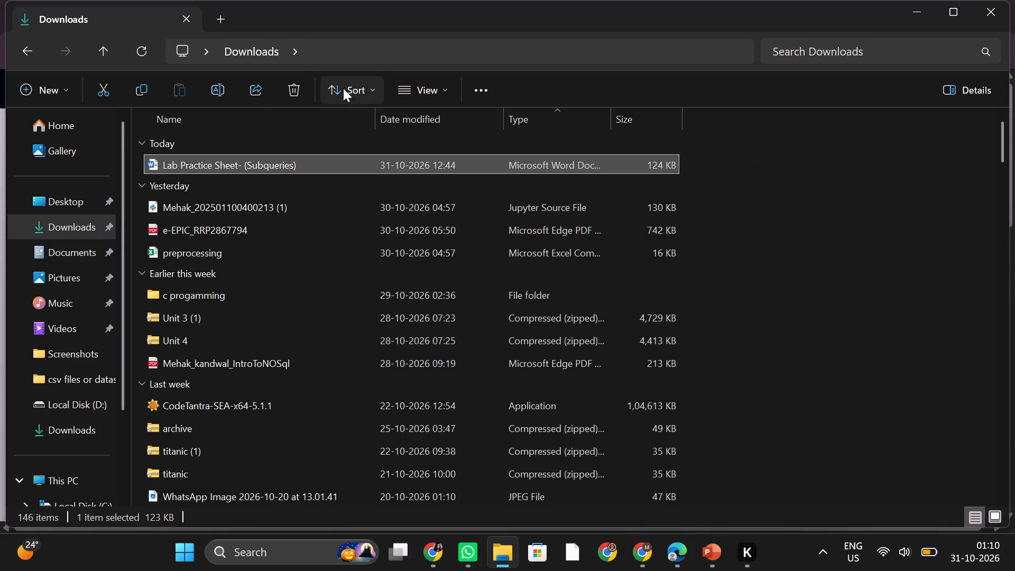
{"action": "left_click", "coordinate": [283, 82]}
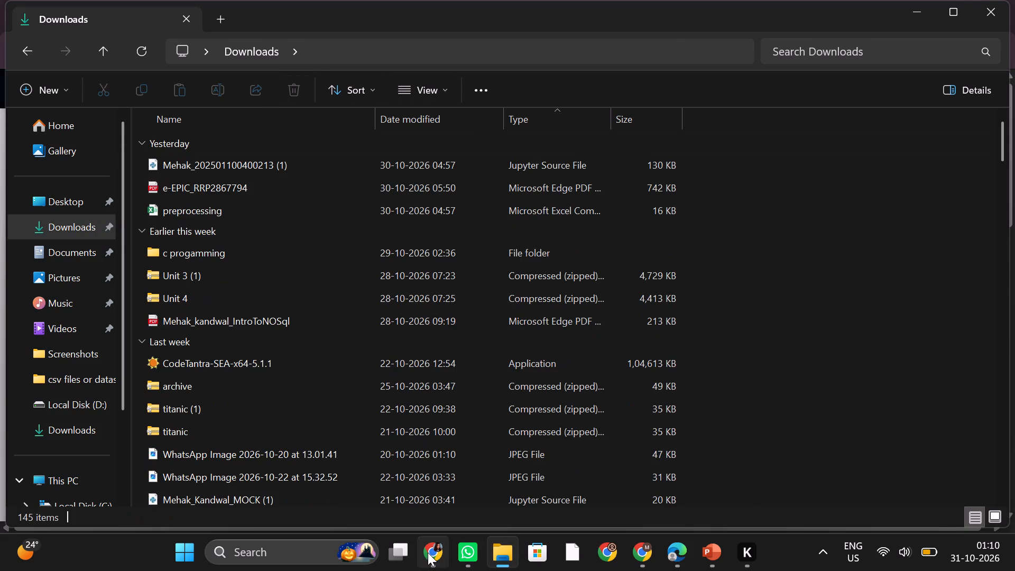
Return to Chrome and examine the Lab 7 assignment page for its instructions and submission status.
{"action": "left_click", "coordinate": [428, 552]}
{"action": "scroll", "coordinate": [552, 402], "scroll_direction": "down", "scroll_amount": 2}
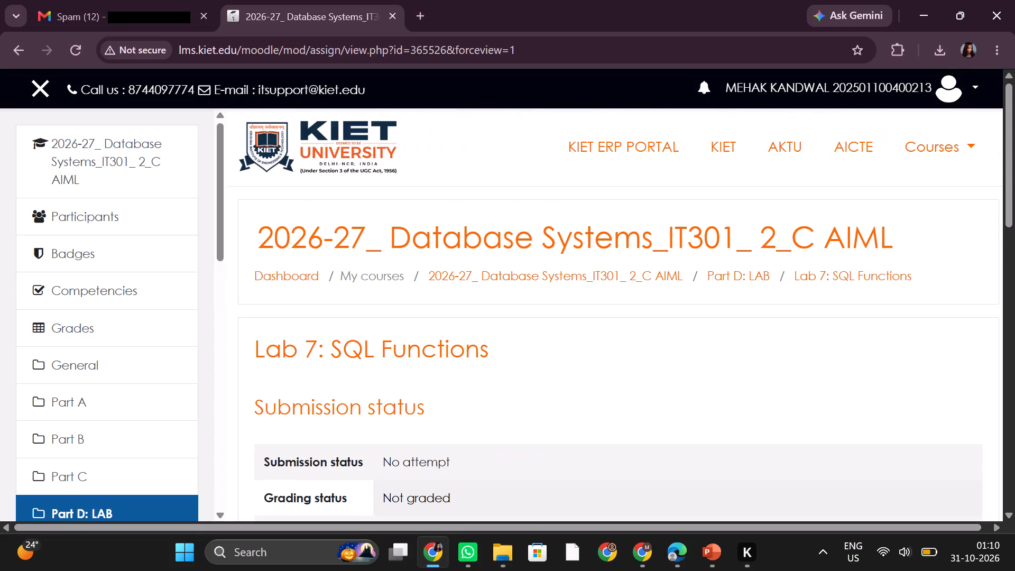
{"action": "scroll", "coordinate": [460, 399], "scroll_direction": "down", "scroll_amount": 3}
{"action": "scroll", "coordinate": [460, 399], "scroll_direction": "up", "scroll_amount": 2}
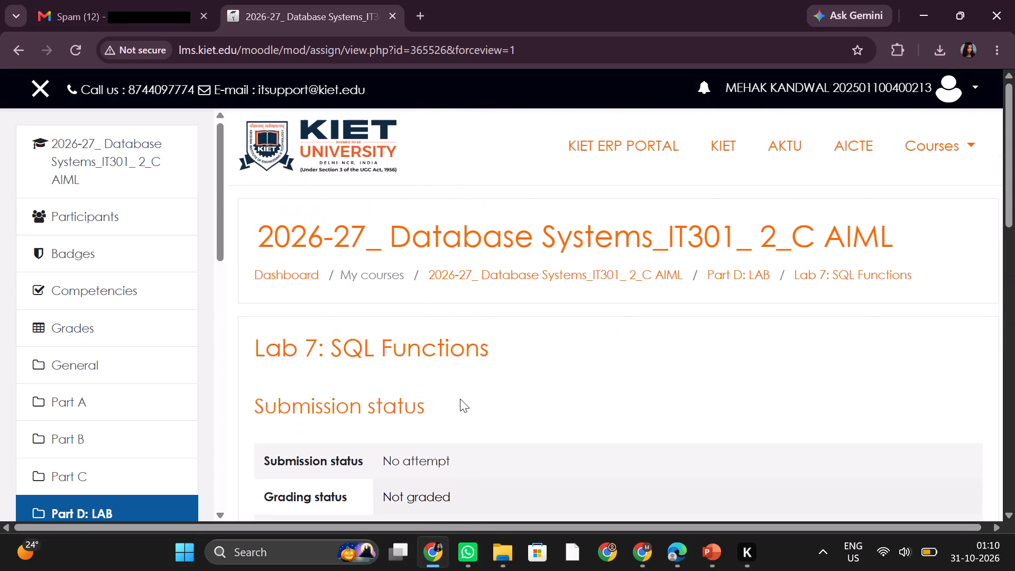
{"action": "scroll", "coordinate": [460, 399], "scroll_direction": "down", "scroll_amount": 4}
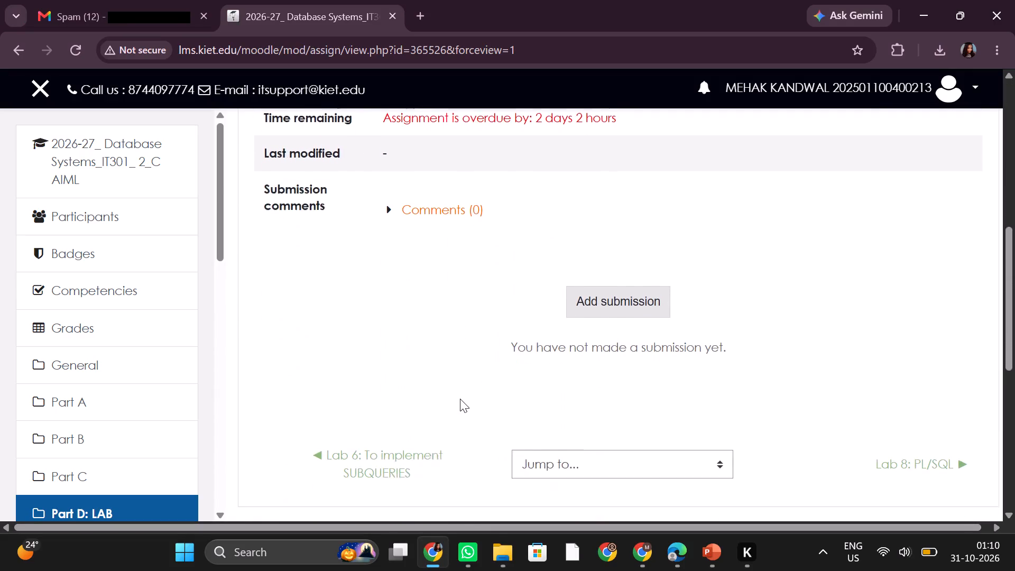
{"action": "scroll", "coordinate": [460, 399], "scroll_direction": "down", "scroll_amount": 3}
{"action": "scroll", "coordinate": [460, 399], "scroll_direction": "up", "scroll_amount": 4}
{"action": "scroll", "coordinate": [460, 399], "scroll_direction": "down", "scroll_amount": 1}
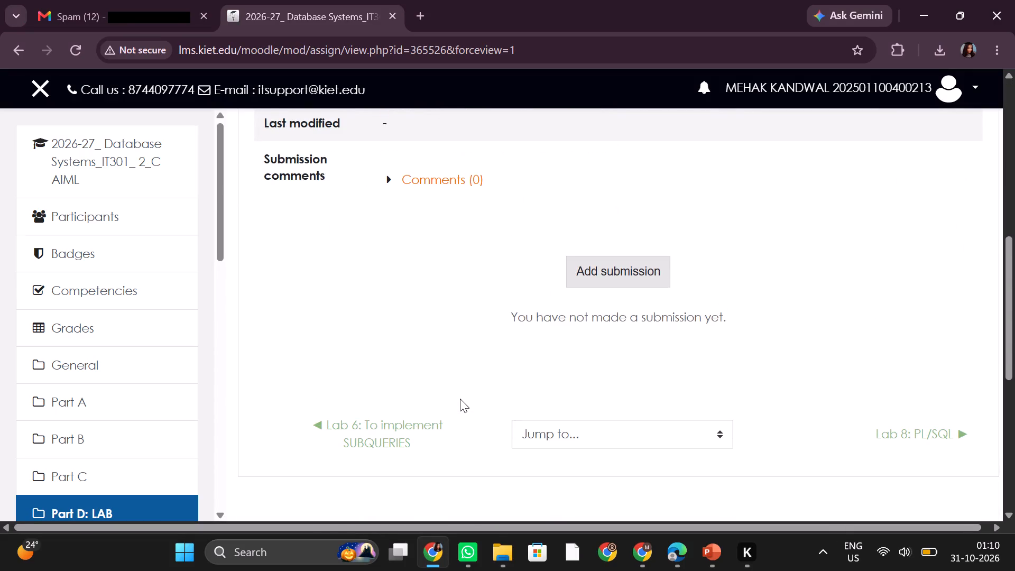
{"action": "left_click", "coordinate": [916, 424]}
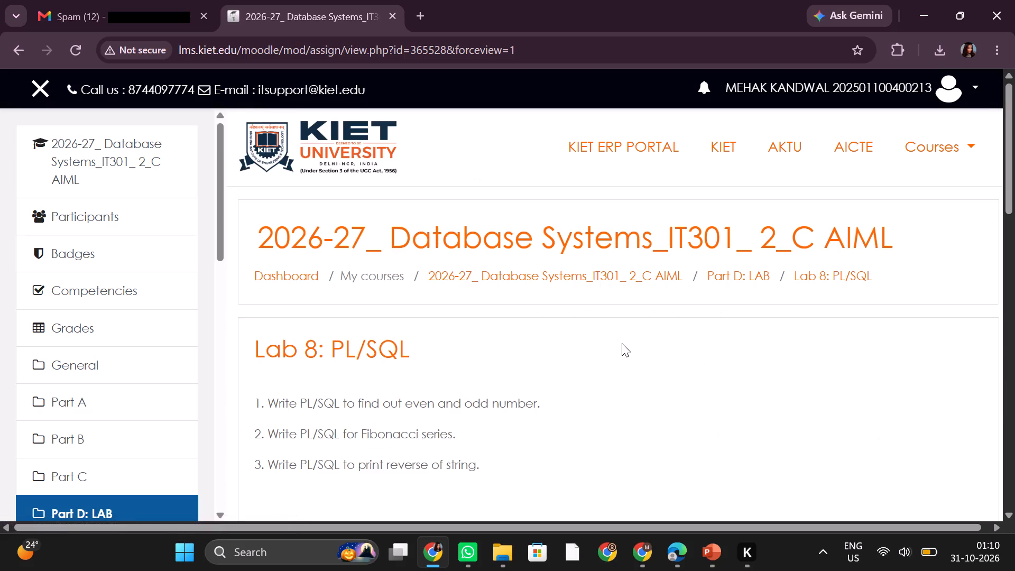
{"action": "scroll", "coordinate": [622, 343], "scroll_direction": "down", "scroll_amount": 2}
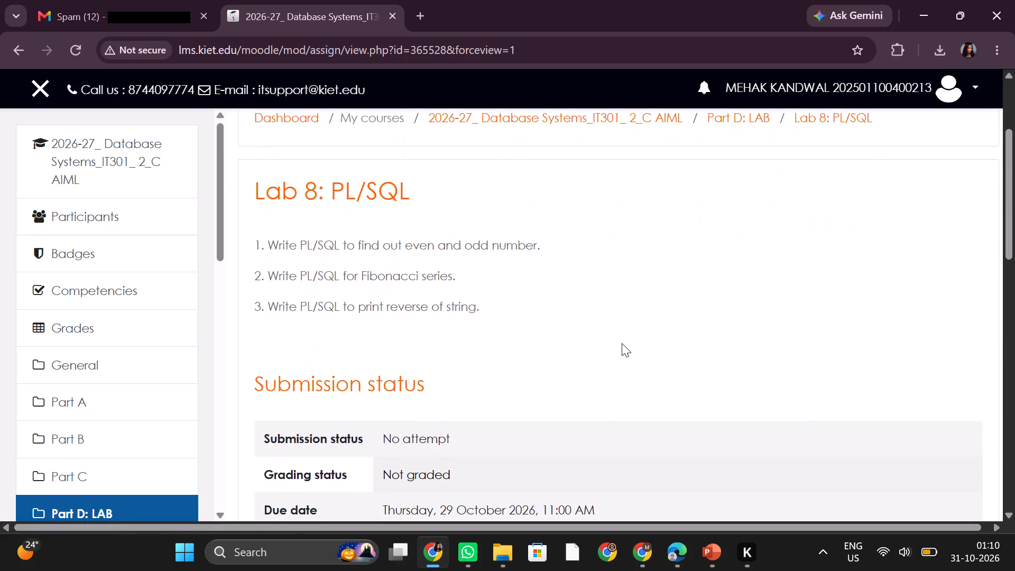